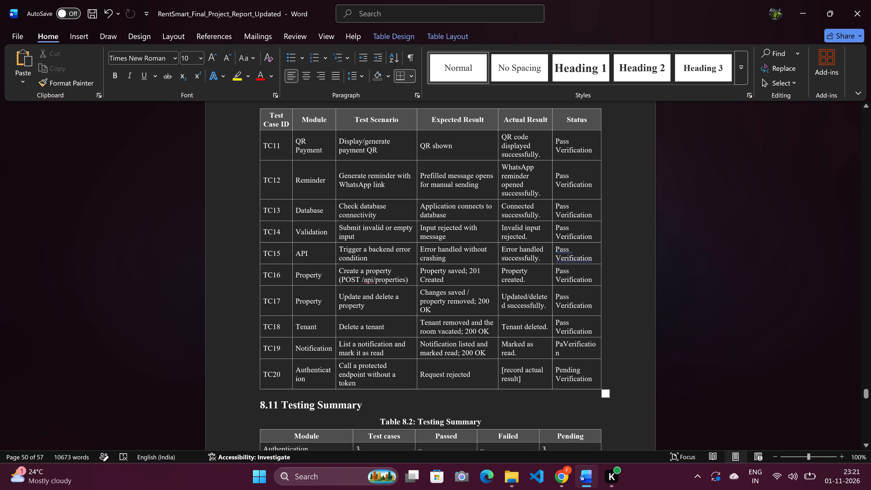
Complete the status of test case TC19 so it reads "Pass Verification".
type("ss")
key("space")
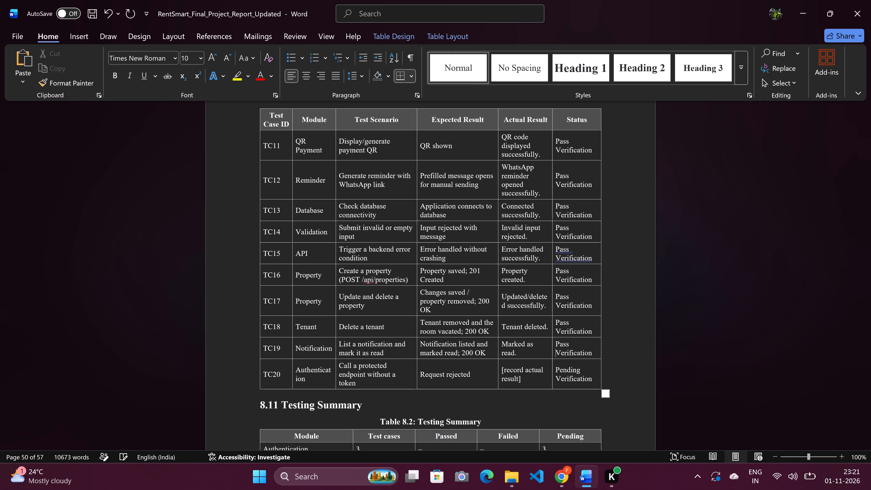
left_click_drag(534, 378, 512, 372)
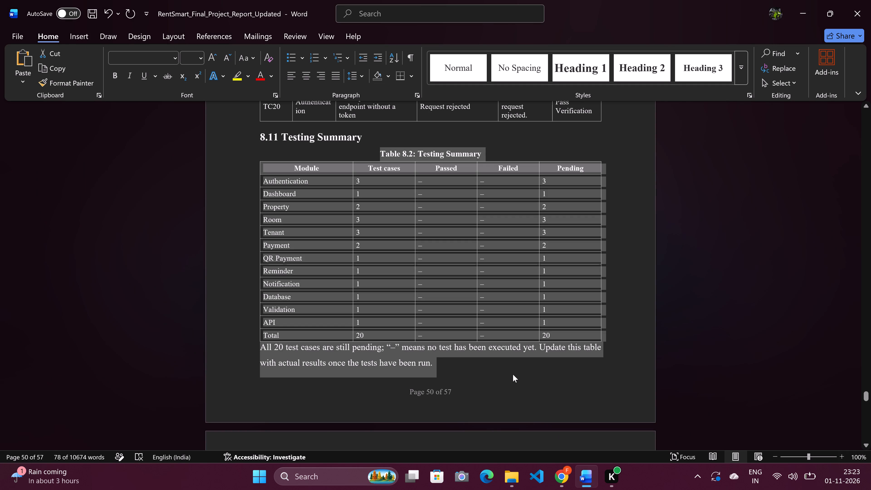
key("BackSpace")
key("ctrl+c")
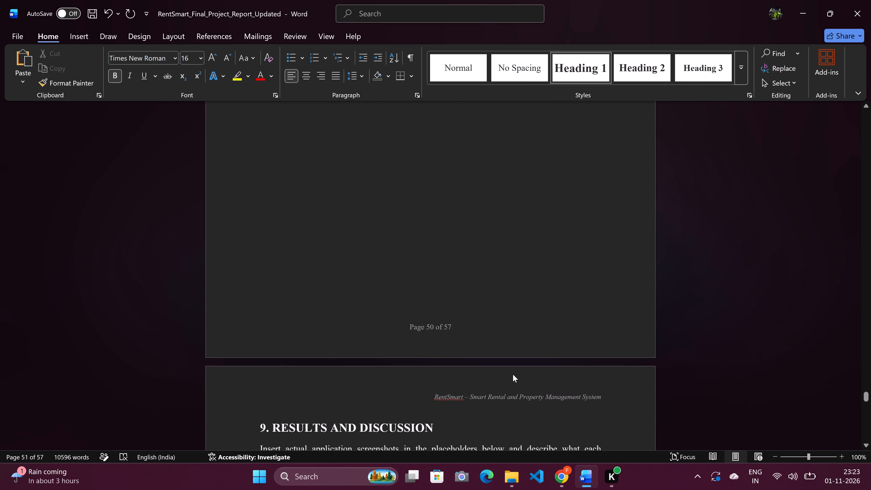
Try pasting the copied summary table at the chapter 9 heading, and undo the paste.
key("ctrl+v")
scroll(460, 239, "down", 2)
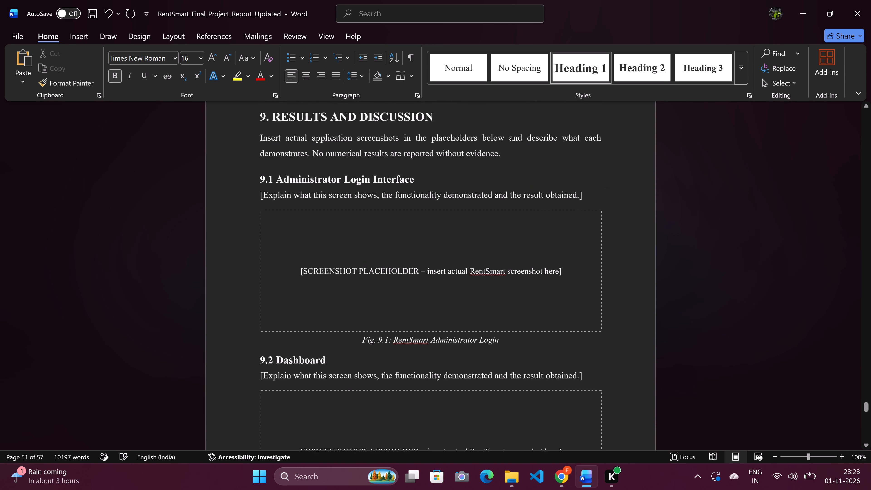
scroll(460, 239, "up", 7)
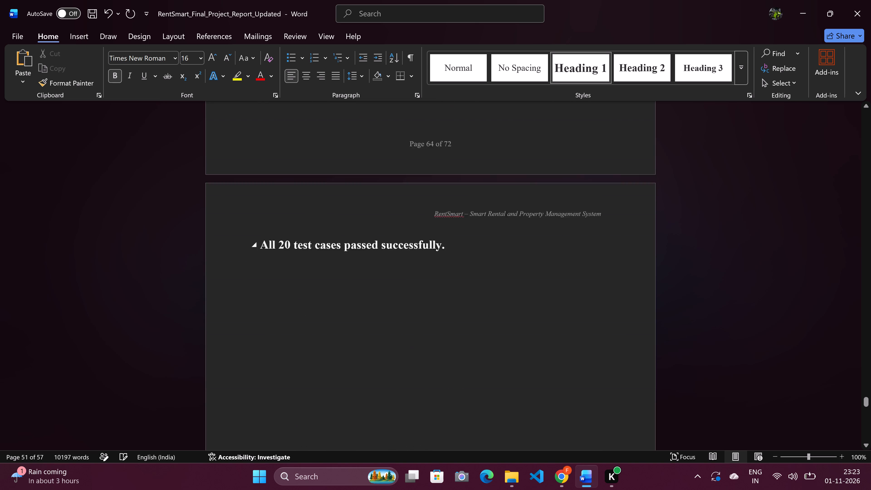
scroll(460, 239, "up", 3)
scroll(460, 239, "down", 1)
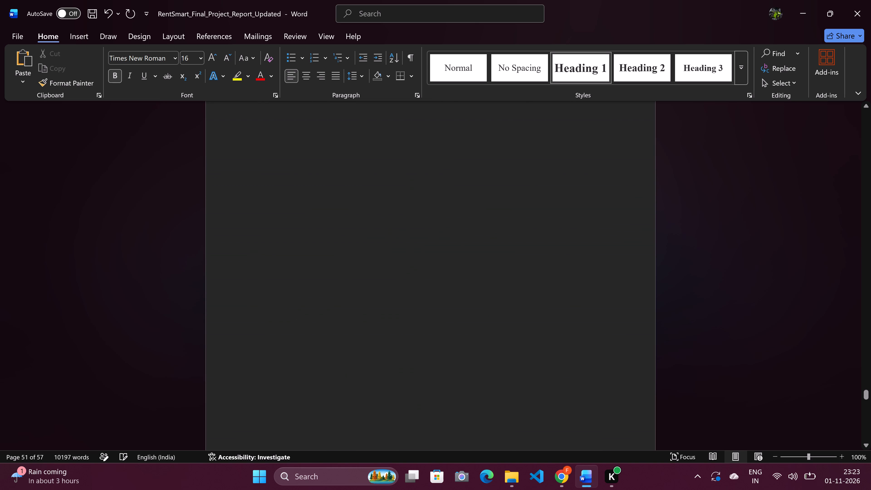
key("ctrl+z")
Paste the copied summary table and its closing line on a new line below the 8.11 Testing Summary heading.
scroll(460, 239, "up", 5)
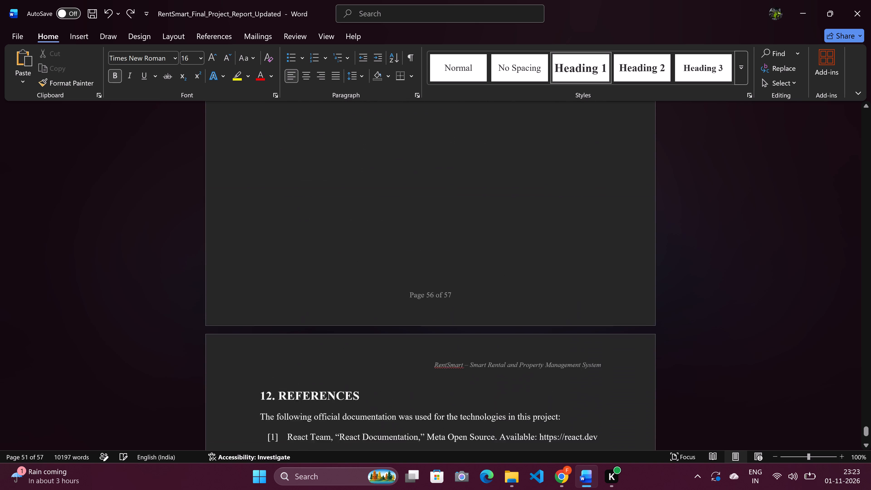
scroll(460, 239, "up", 7)
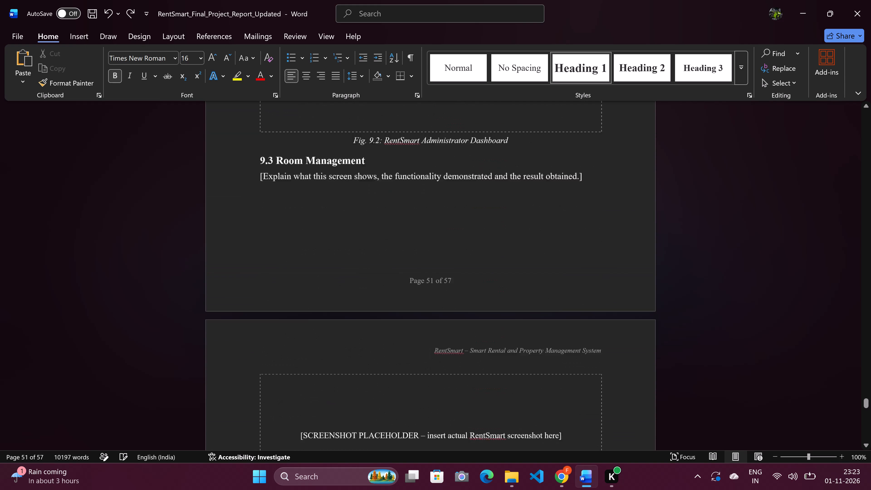
scroll(460, 239, "up", 2)
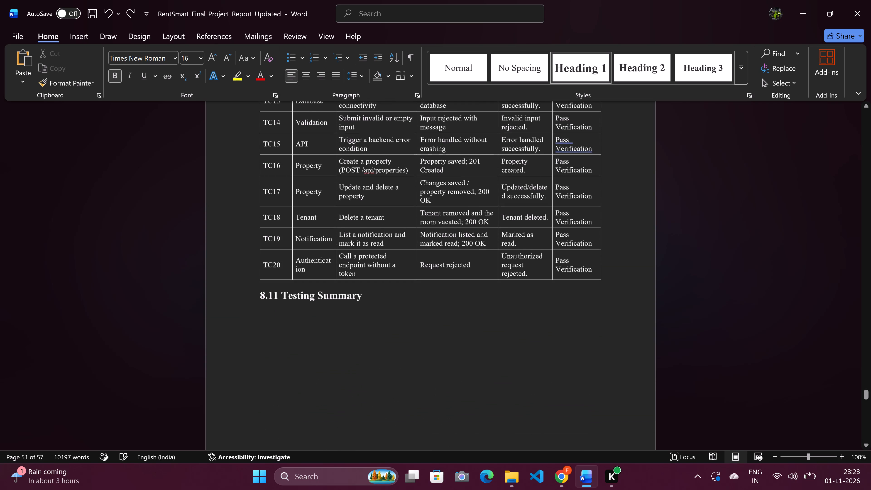
scroll(460, 239, "down", 1)
left_click(374, 247)
left_click(374, 247)
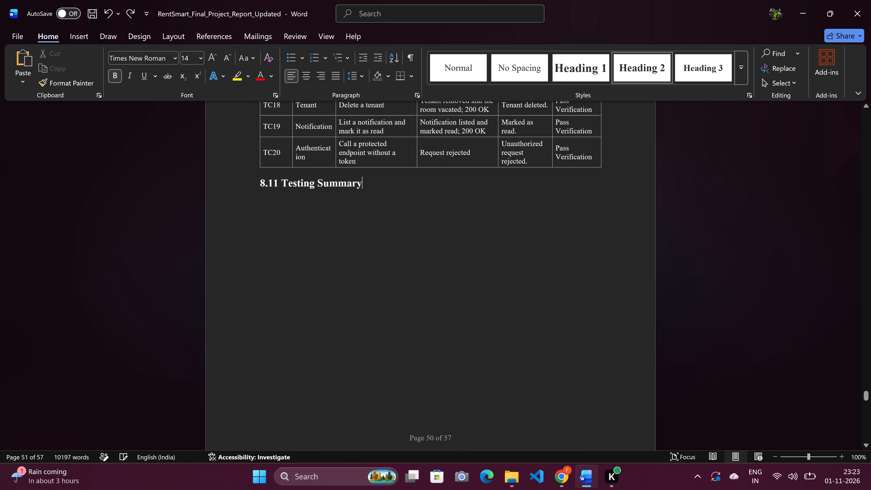
key("Return")
key("ctrl+v")
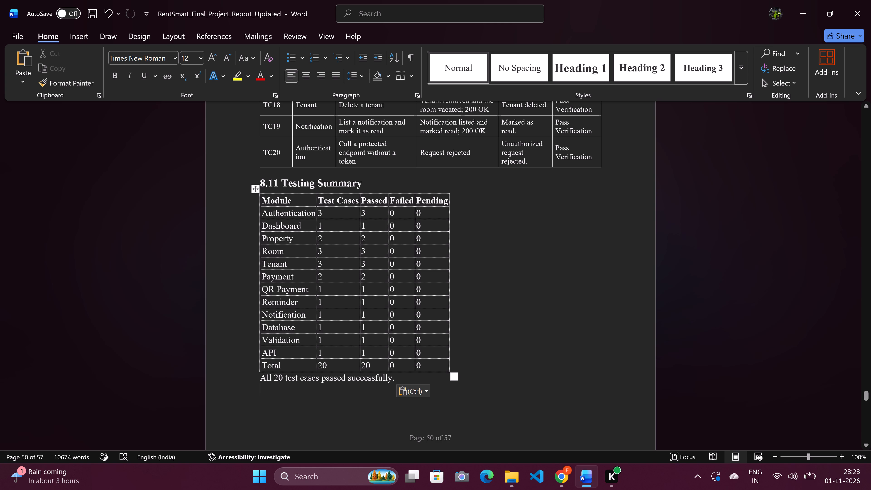
Set the pasted testing summary table and its closing line to font size 10.
scroll(493, 267, "up", 1)
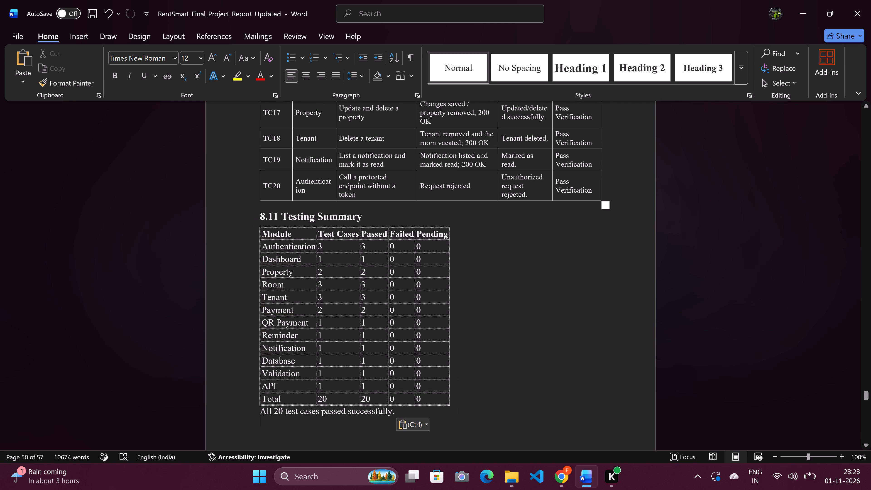
left_click_drag(474, 186, 438, 184)
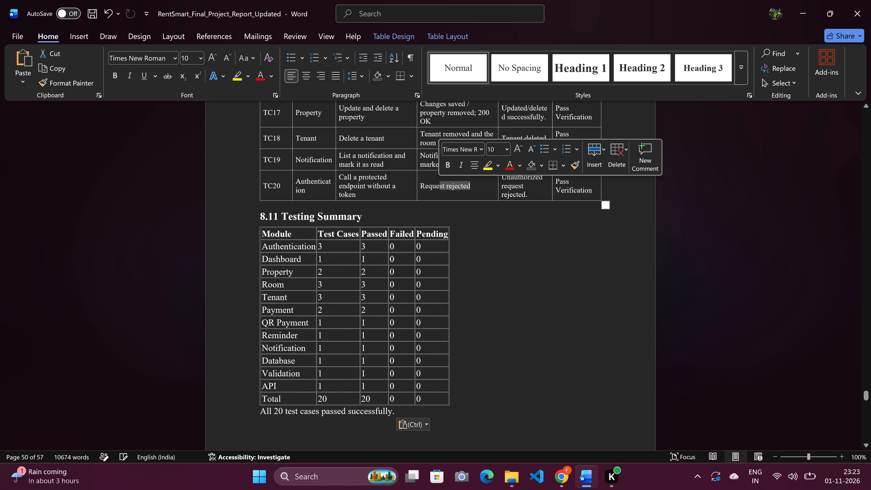
left_click_drag(428, 391, 322, 260)
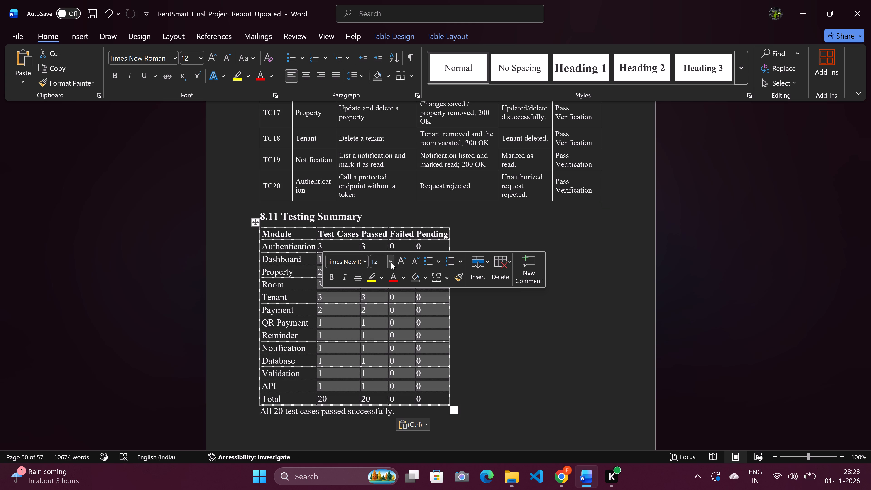
left_click(391, 262)
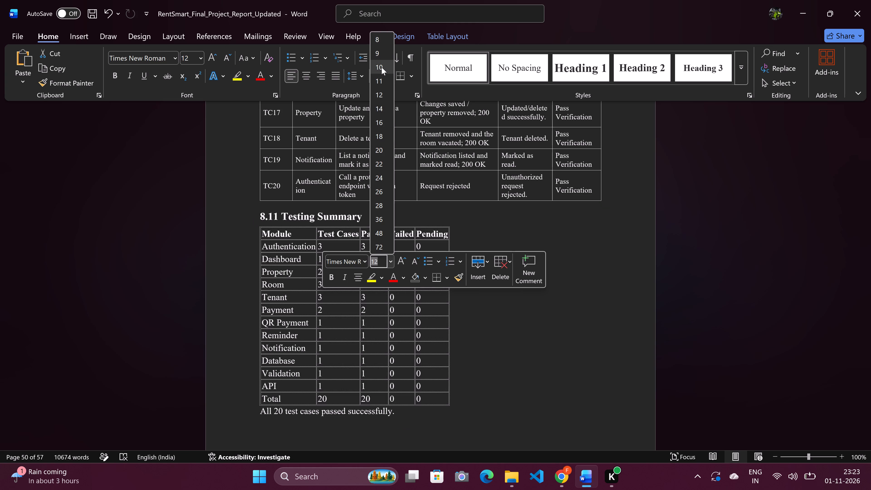
left_click(382, 67)
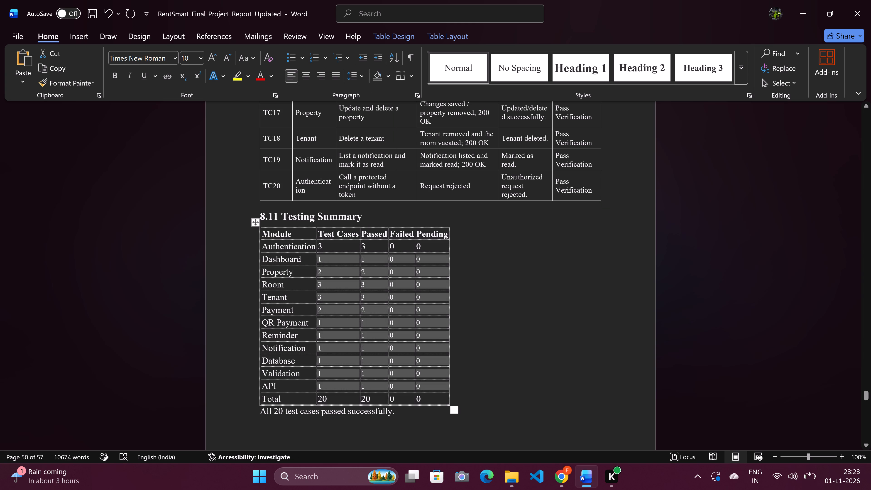
left_click_drag(434, 400, 410, 392)
left_click_drag(408, 407, 262, 235)
left_click(345, 202)
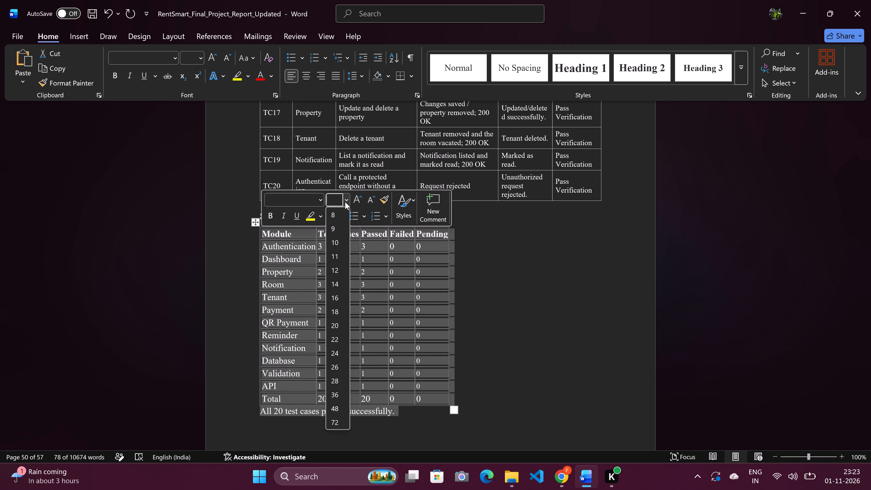
left_click(341, 244)
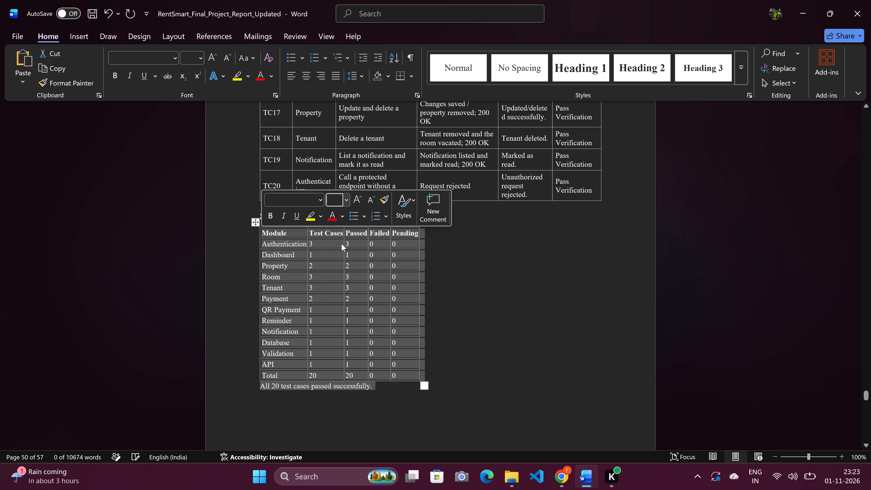
left_click(445, 366)
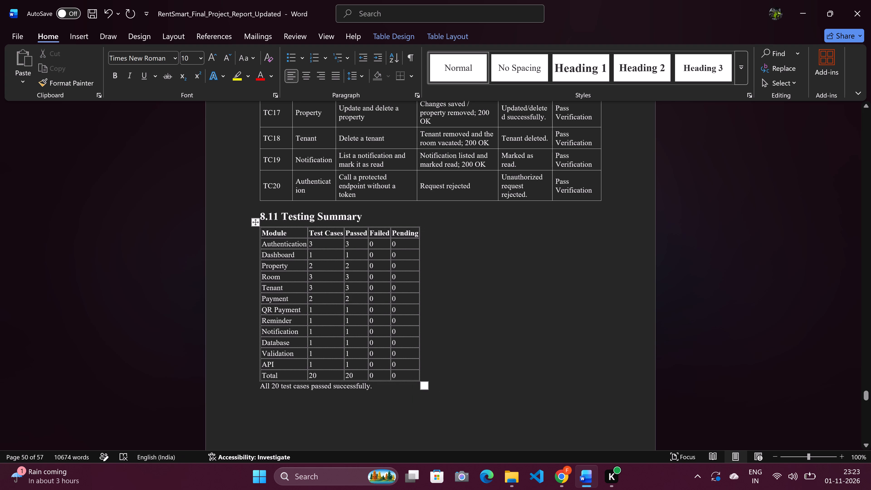
Enlarge the testing summary table under 8.11 proportionally until it nearly spans the page's text width.
left_click_drag(425, 389, 473, 328)
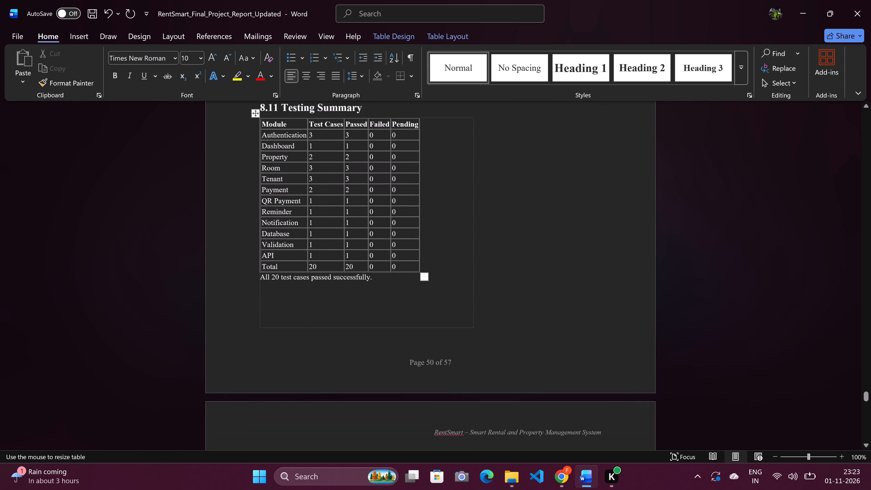
left_click_drag(473, 328, 504, 333)
left_click_drag(508, 323, 524, 324)
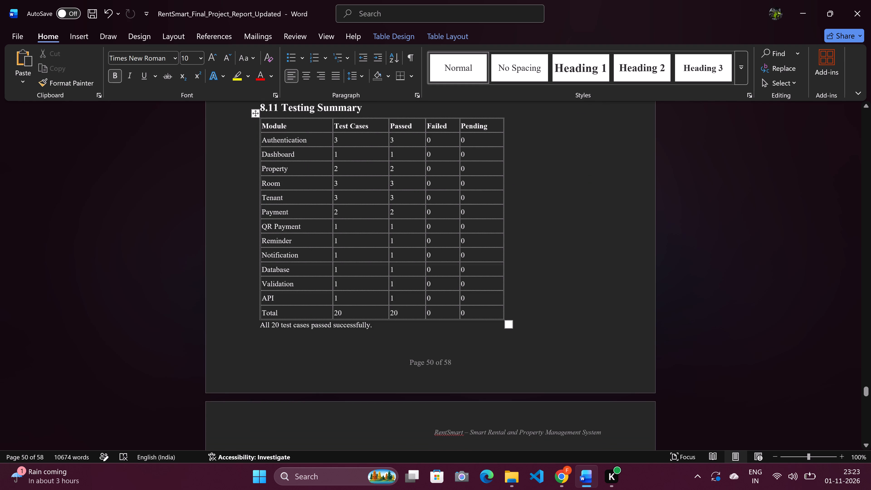
left_click_drag(524, 324, 575, 338)
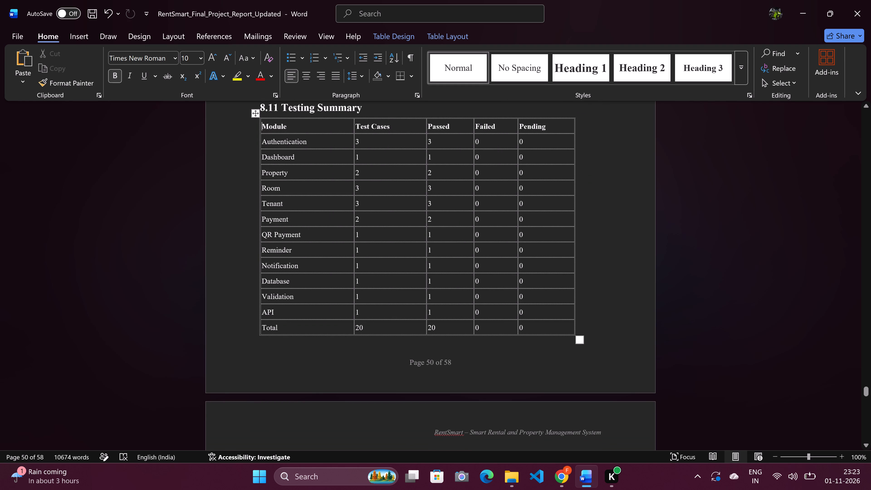
Delete the empty line after "All 20 test cases passed successfully." and try to pull that sentence back up to the table's page.
scroll(464, 352, "down", 3)
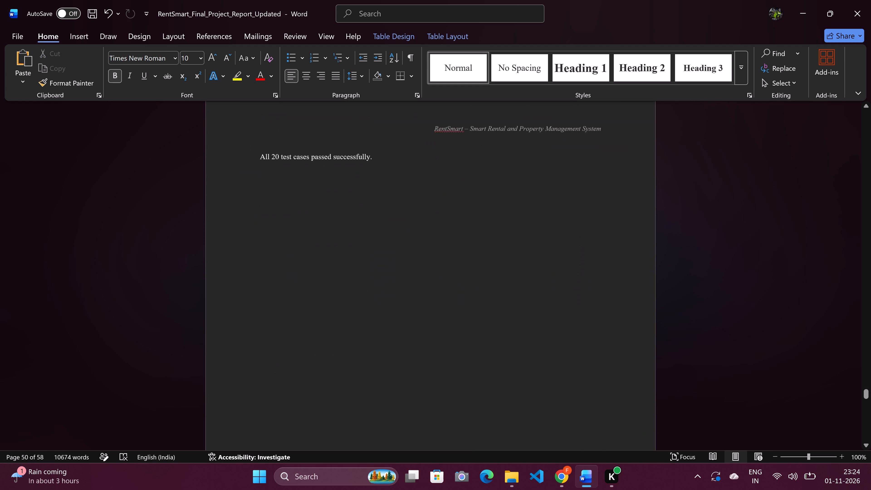
scroll(464, 352, "down", 2)
scroll(464, 352, "up", 2)
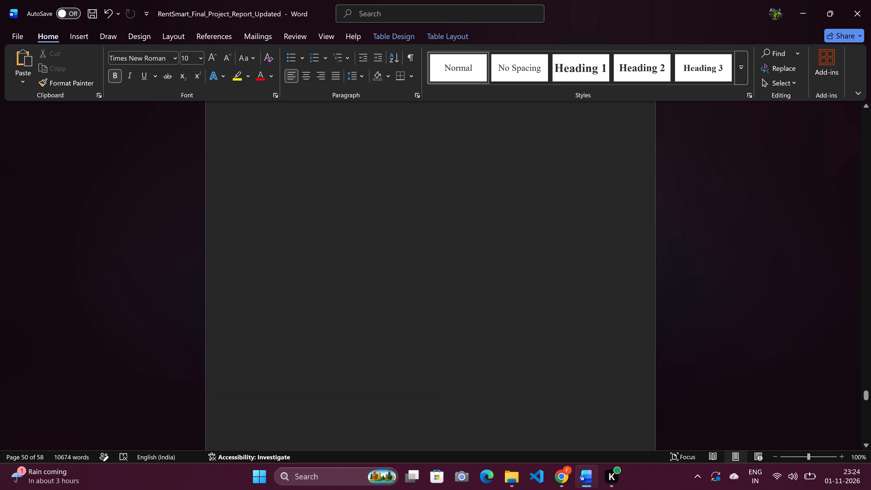
scroll(464, 352, "up", 1)
left_click(260, 291)
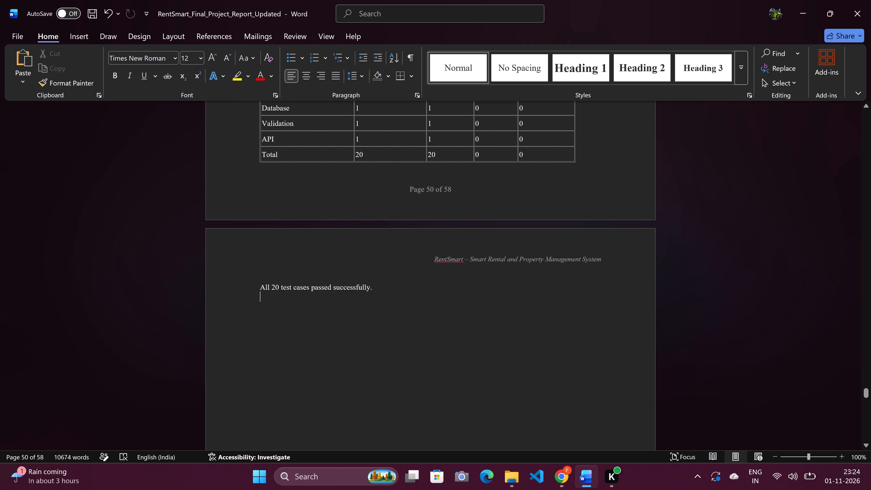
key("BackSpace")
left_click(258, 286)
key("BackSpace")
Shrink the testing summary table slightly so its closing line fits below it on page 50.
left_click_drag(585, 165, 578, 160)
left_click_drag(577, 168, 558, 154)
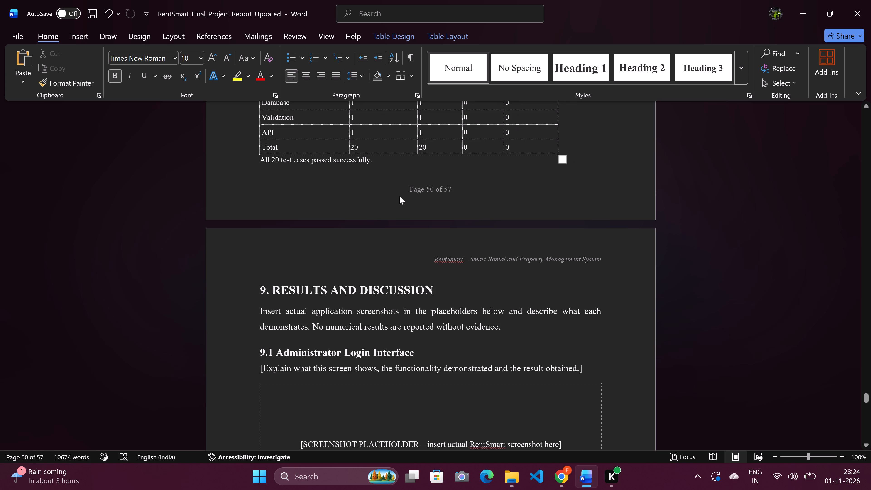
scroll(399, 196, "up", 3)
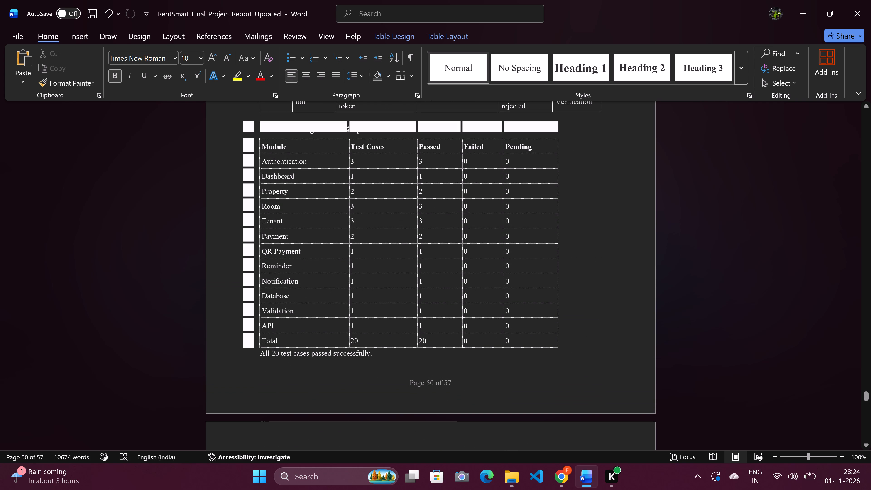
left_click(556, 345)
left_click_drag(563, 356, 537, 336)
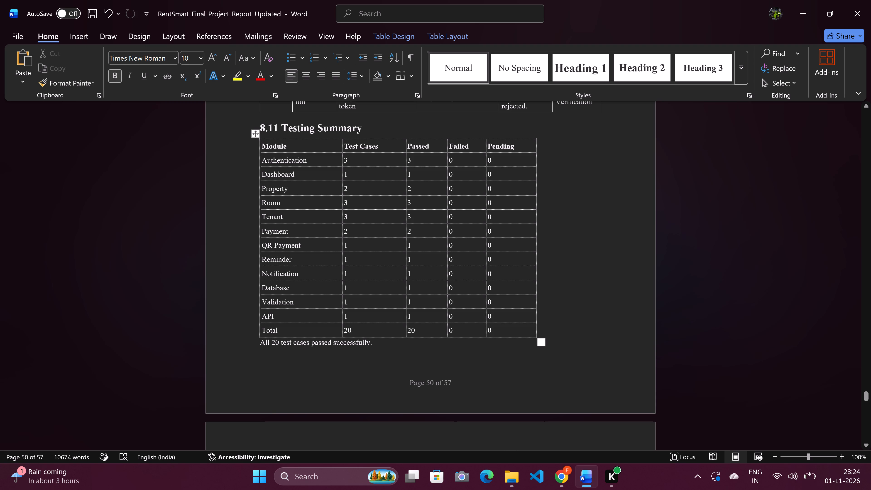
left_click_drag(536, 246, 556, 247)
left_click(543, 255)
Set the line "All 20 test cases passed successfully." below the summary table to font size 12.
scroll(489, 230, "up", 1)
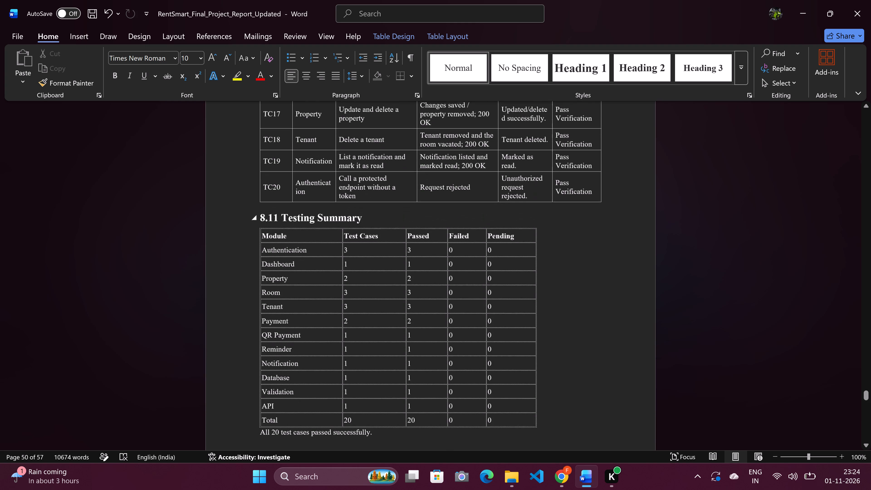
scroll(459, 350, "down", 1)
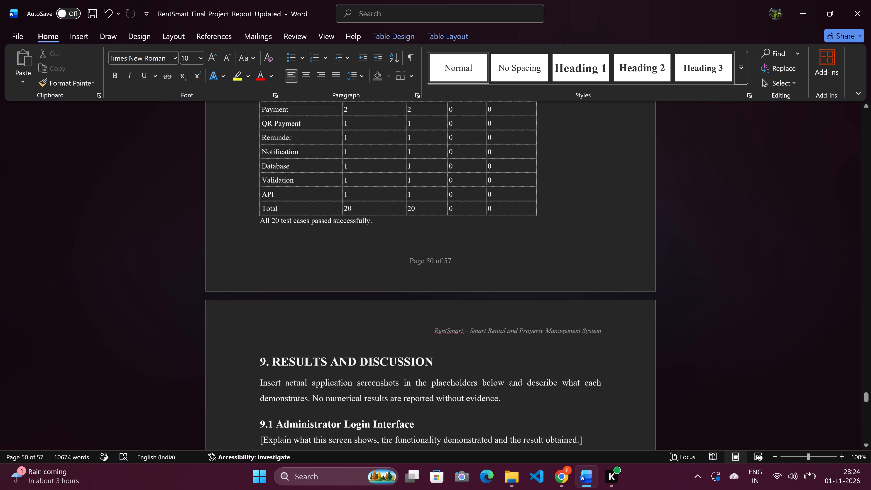
scroll(459, 350, "down", 1)
scroll(459, 350, "up", 1)
left_click_drag(444, 403, 398, 404)
left_click(355, 271)
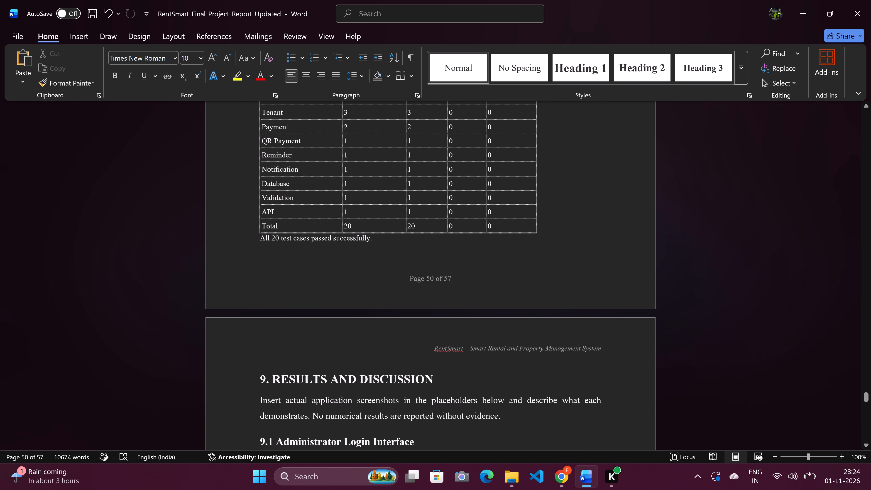
left_click_drag(383, 242, 257, 235)
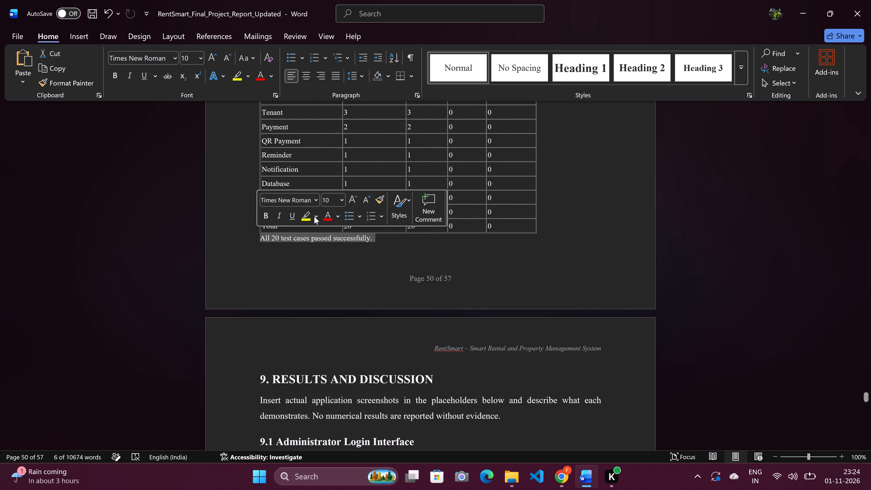
left_click(340, 199)
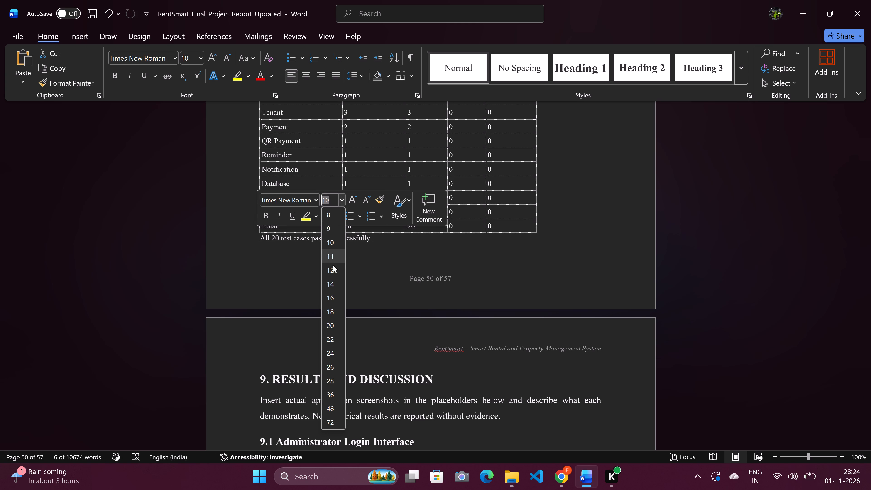
left_click(330, 267)
Make the "Total" label in the last row of the testing summary table bold.
scroll(468, 236, "up", 2)
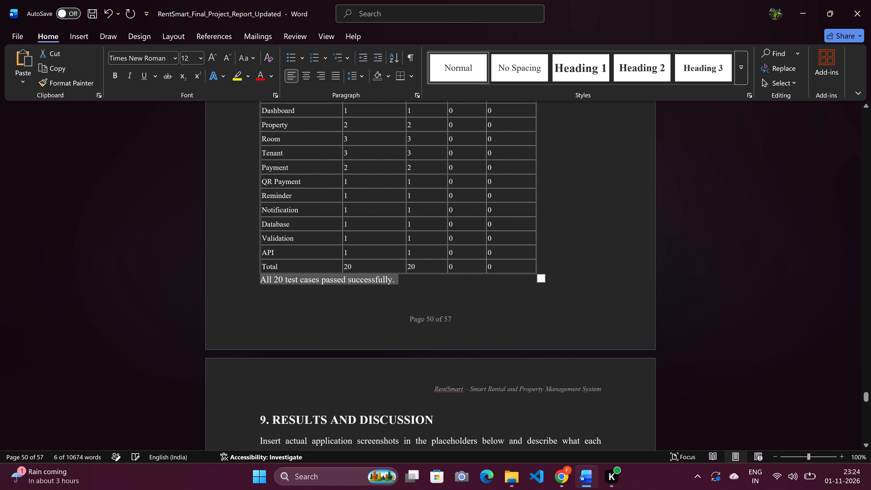
scroll(468, 236, "up", 6)
scroll(468, 236, "down", 1)
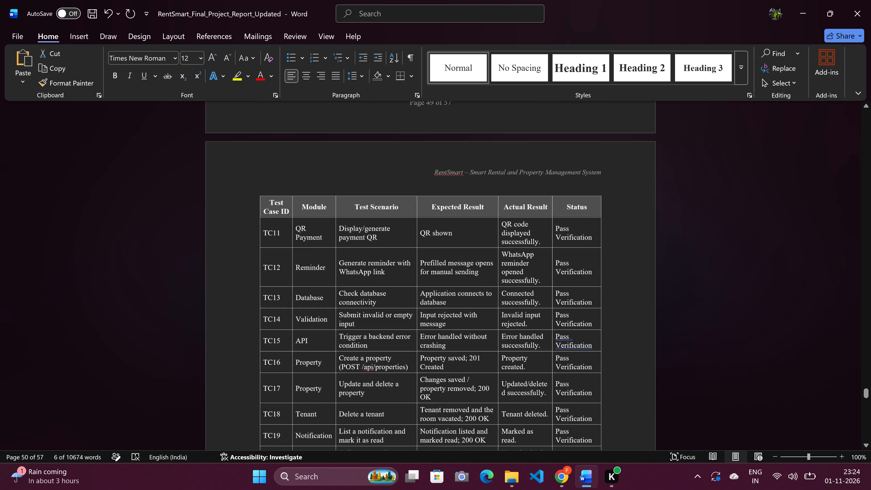
scroll(468, 236, "down", 1)
left_click(442, 278)
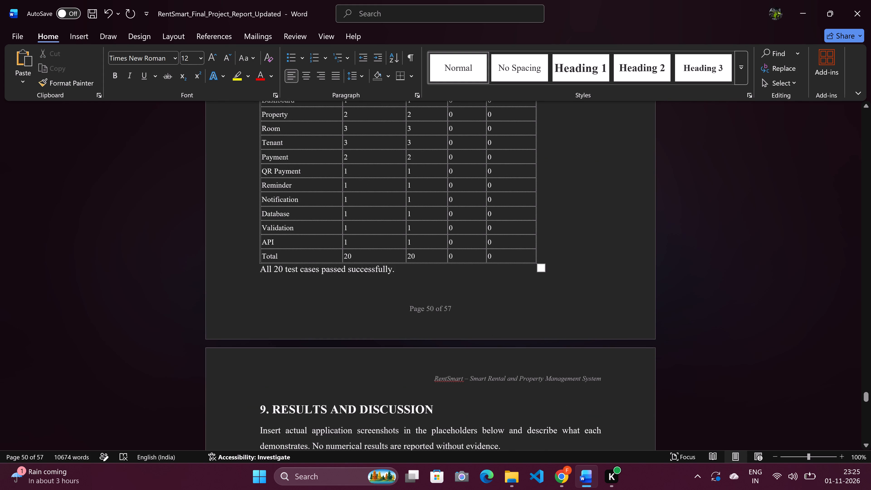
left_click_drag(293, 257, 262, 257)
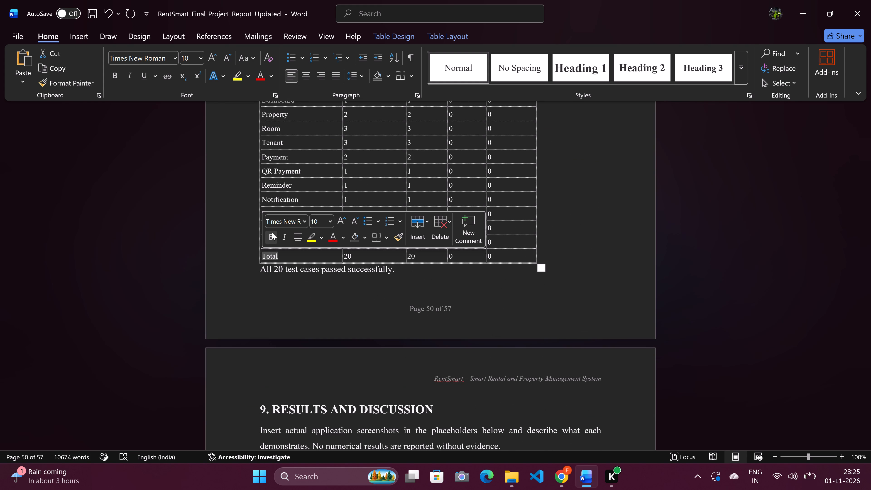
left_click(272, 232)
left_click_drag(363, 255, 346, 255)
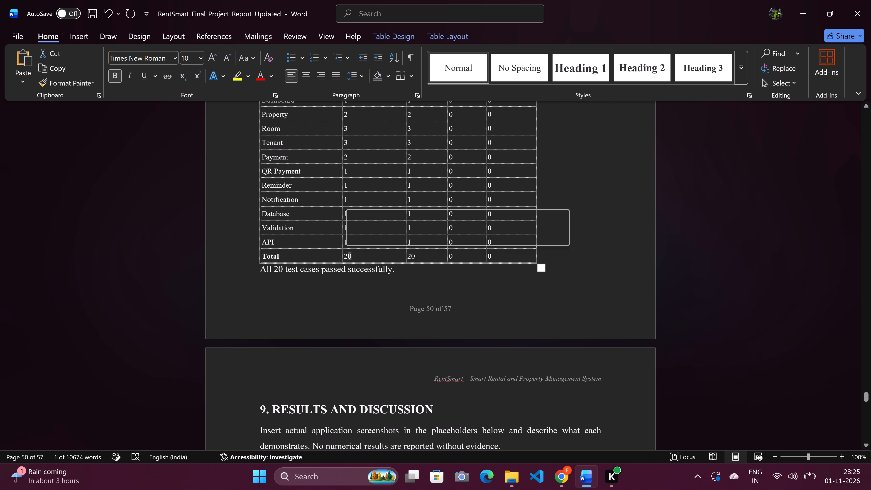
left_click(372, 292)
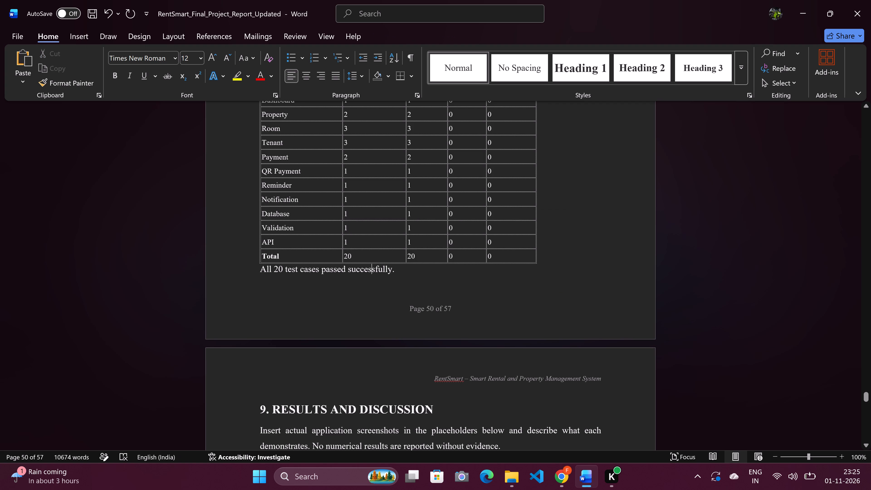
Look through the rest of the report, from chapter 9 Results and Discussion to the references and back to chapter 10.
scroll(372, 292, "down", 6)
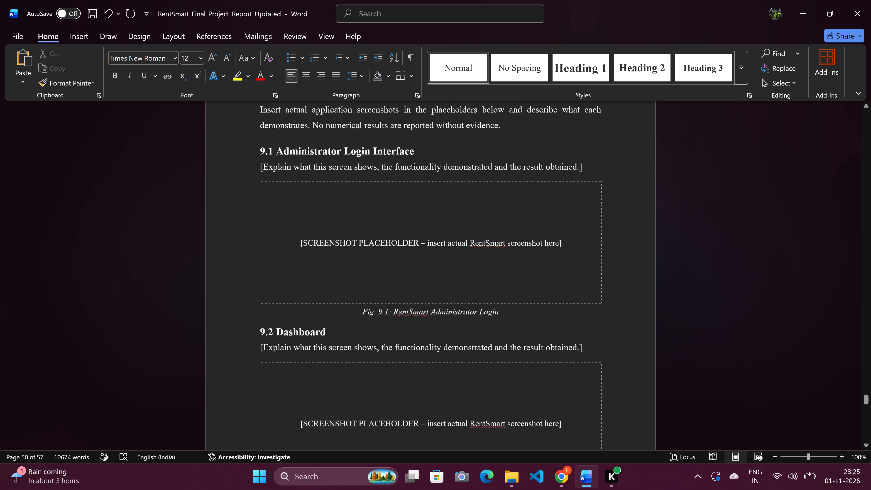
scroll(372, 292, "down", 9)
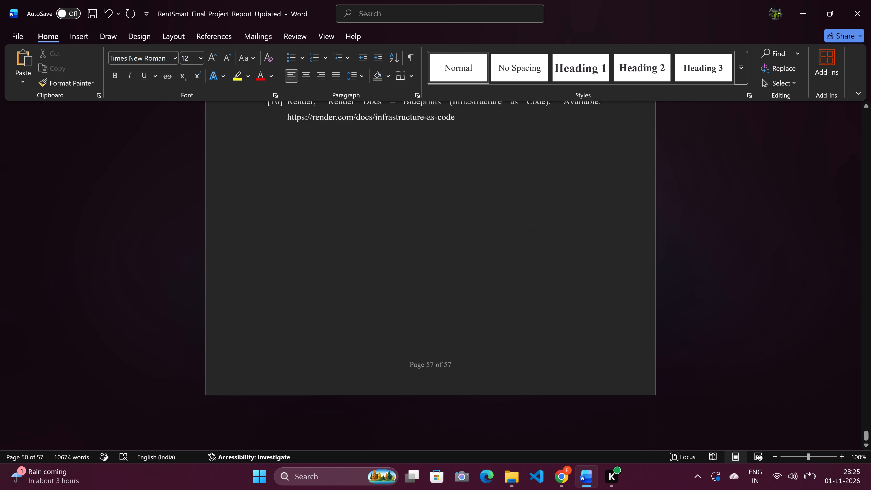
scroll(372, 292, "up", 5)
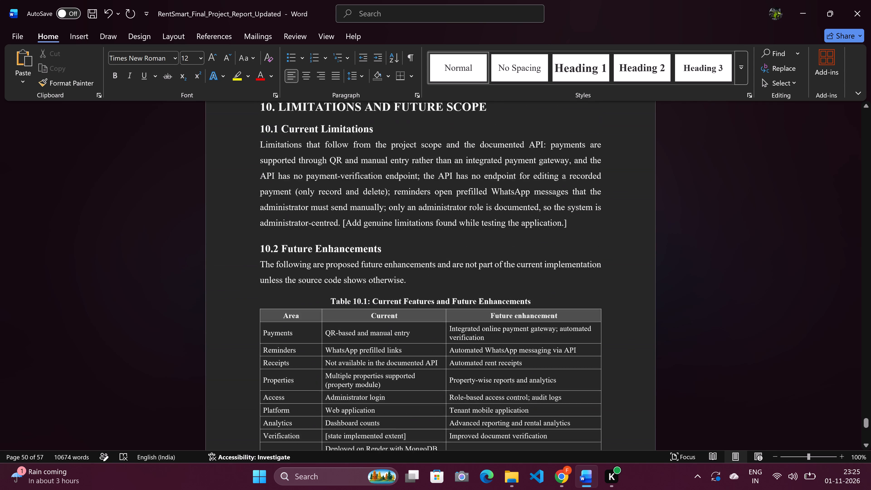
Delete the bracketed placeholder explanation under heading 9.1 Administrator Login Interface in chapter 9.
scroll(372, 292, "up", 2)
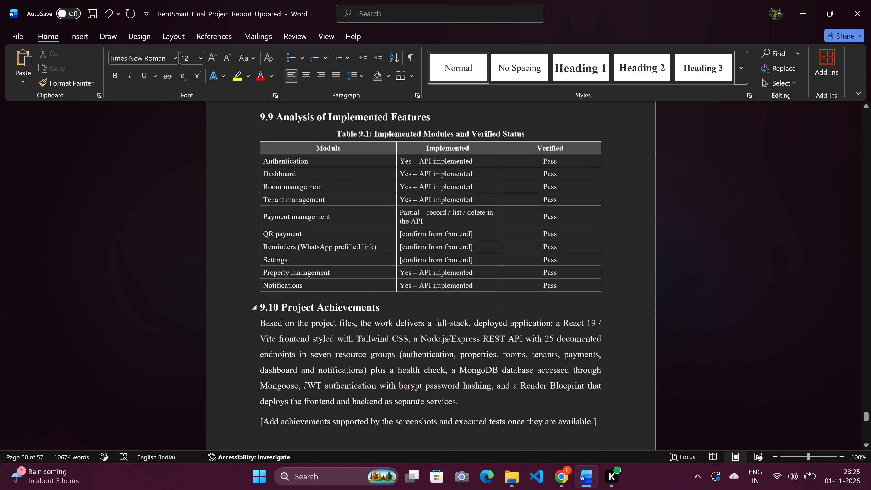
scroll(372, 292, "up", 4)
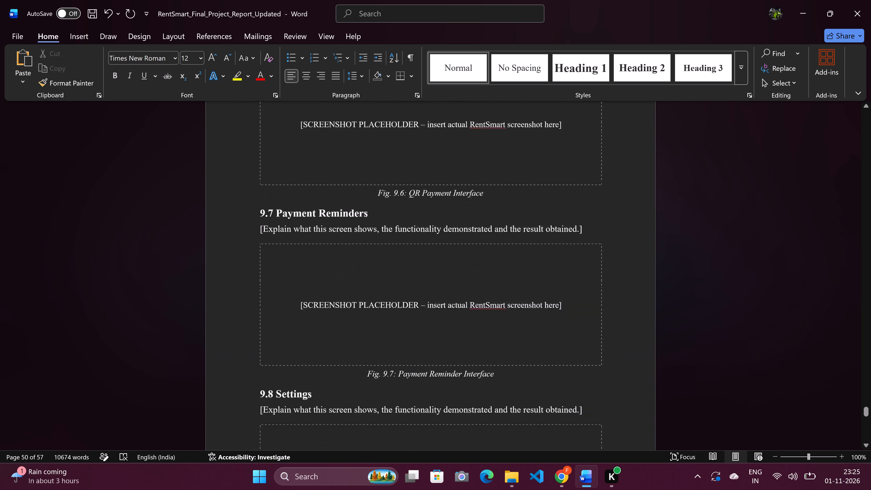
scroll(372, 292, "up", 4)
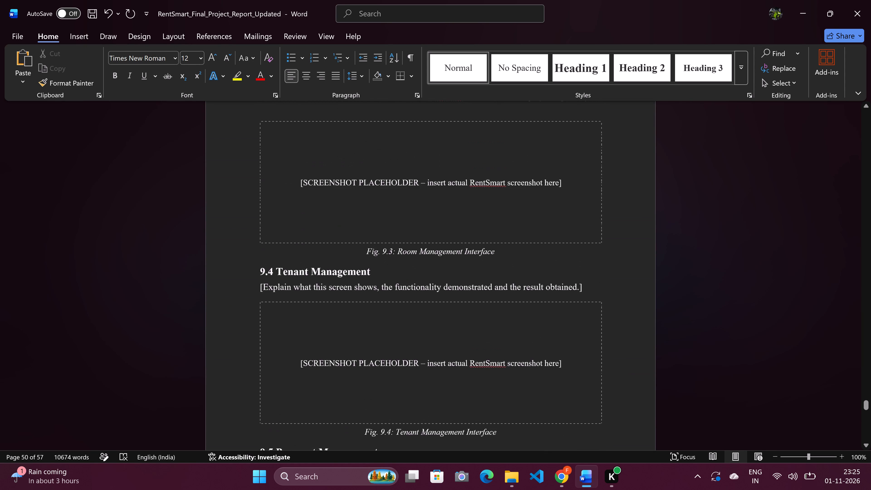
scroll(372, 292, "up", 3)
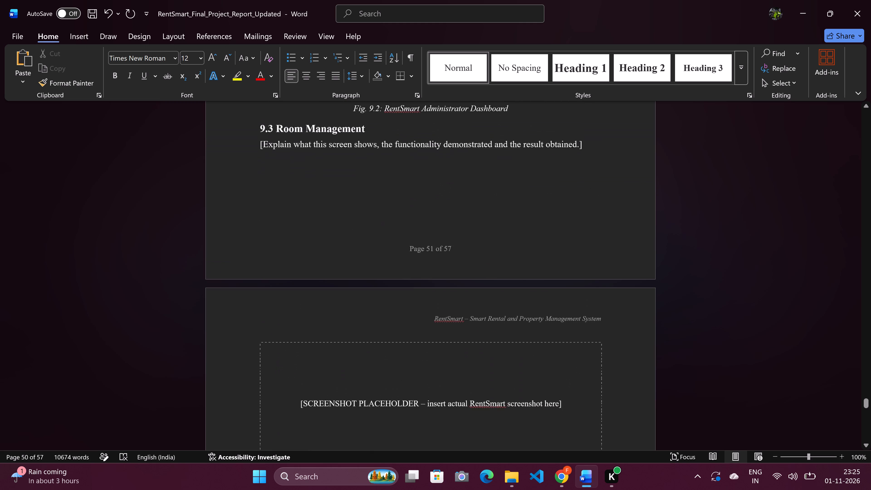
scroll(372, 292, "up", 3)
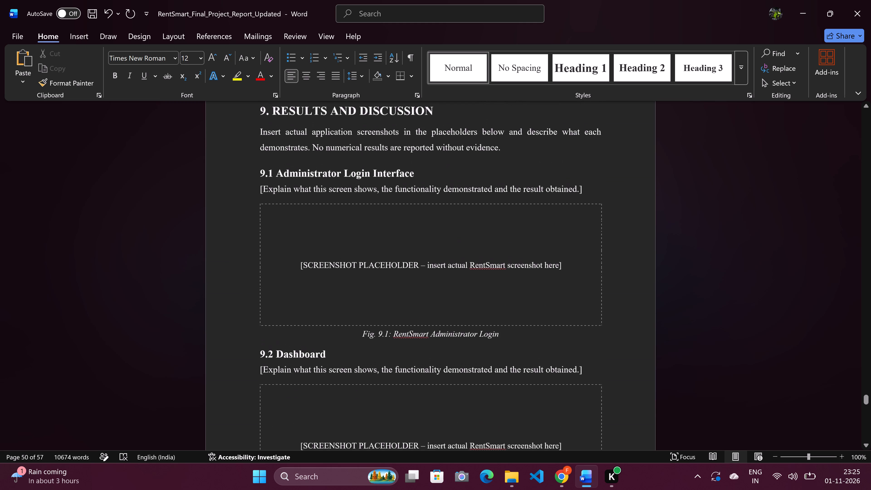
scroll(372, 292, "up", 2)
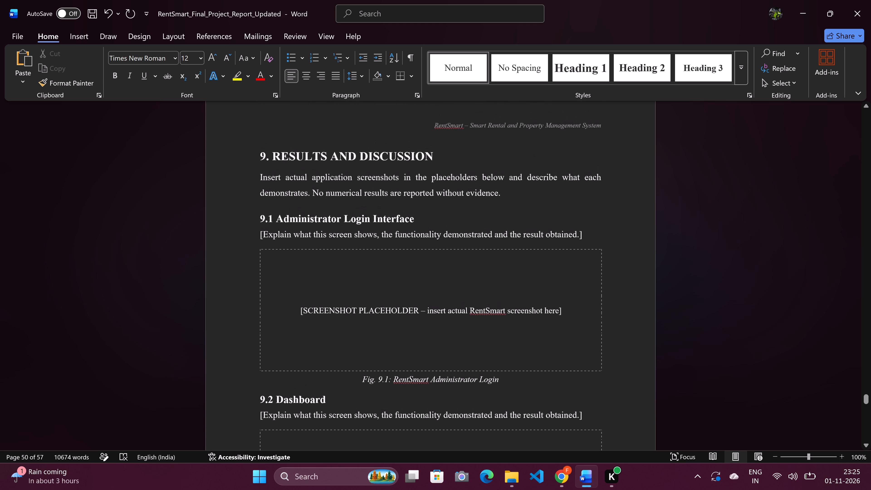
left_click_drag(588, 234, 395, 239)
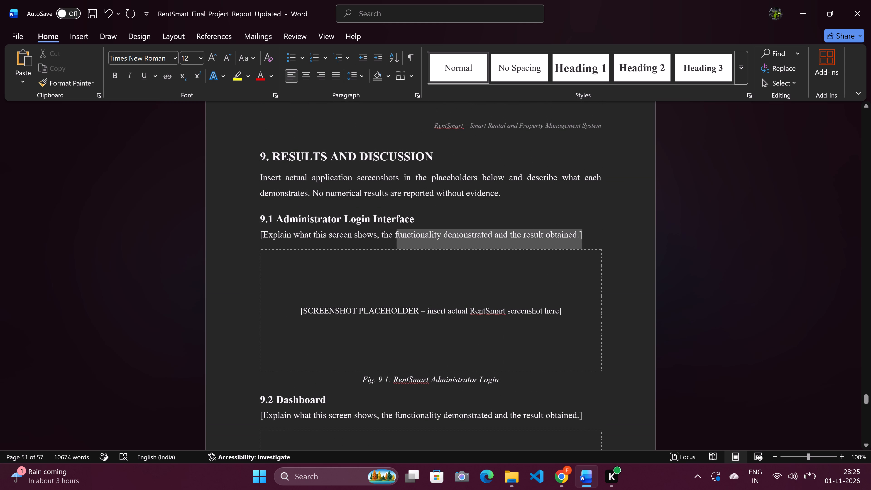
left_click_drag(395, 239, 253, 233)
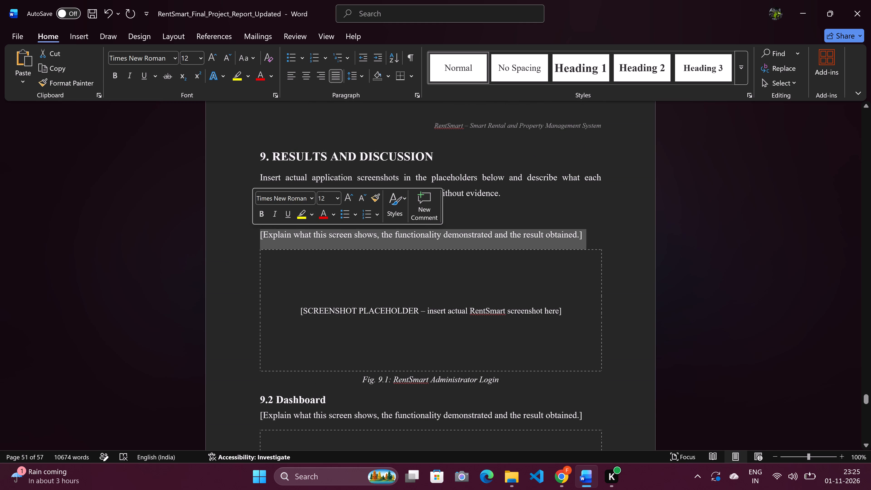
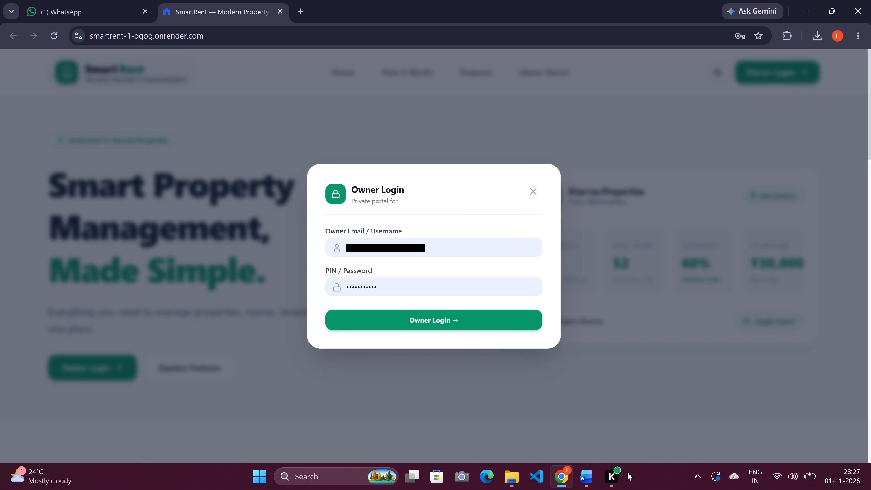
left_click(587, 473)
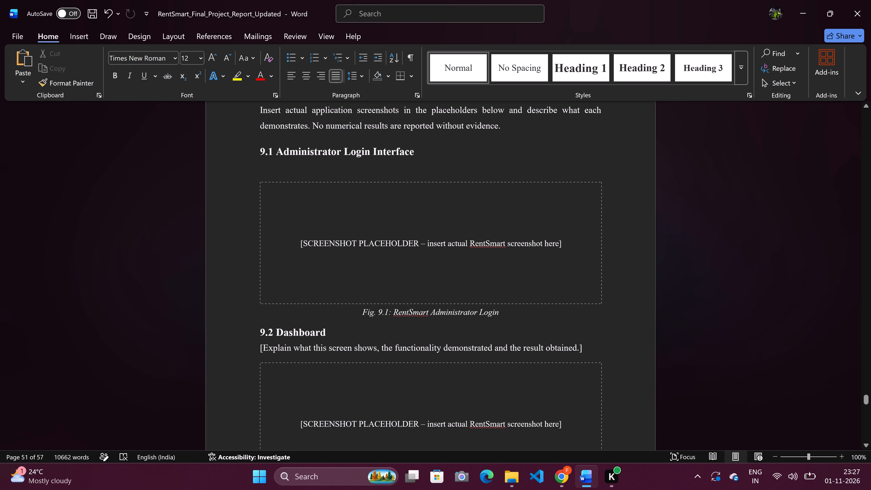
left_click(303, 195)
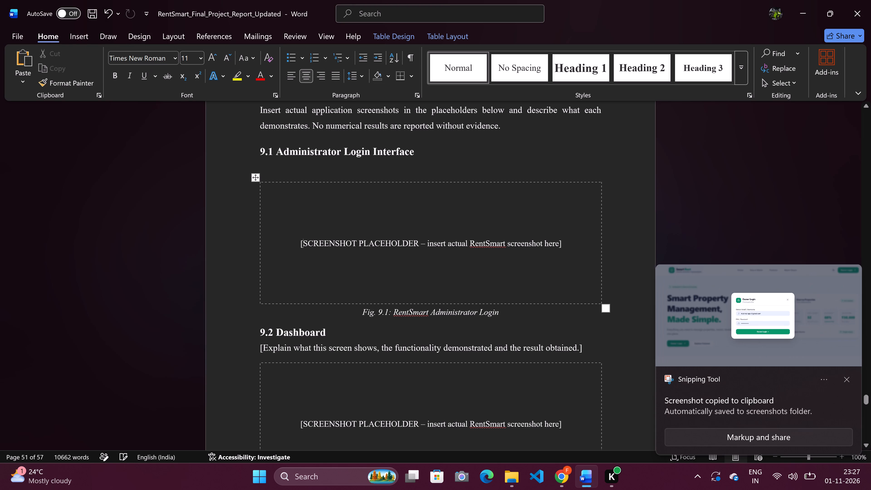
left_click(189, 217)
left_click(223, 165)
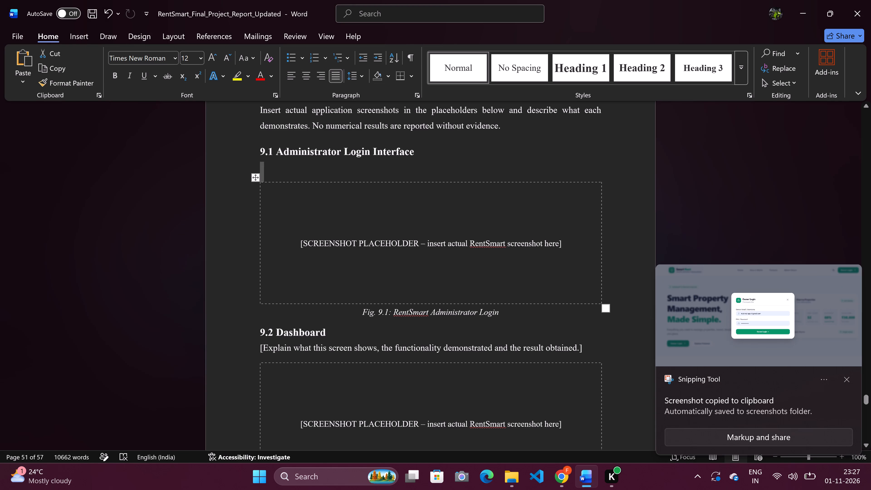
left_click(516, 485)
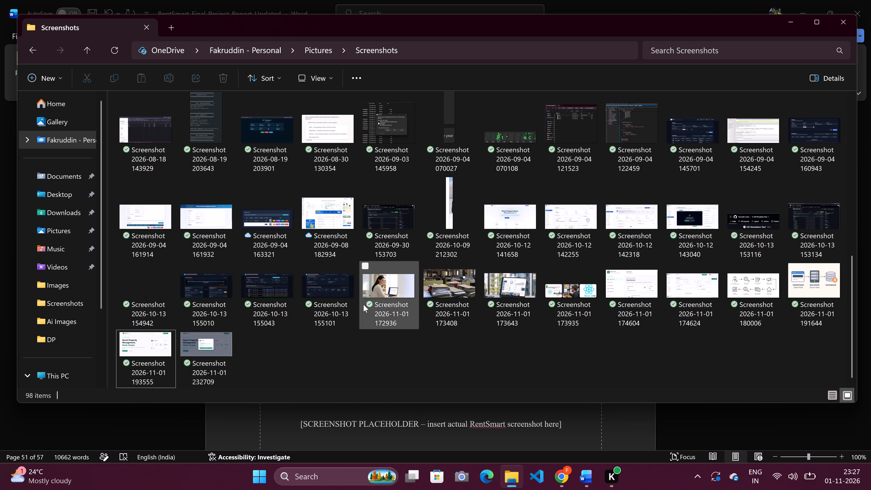
scroll(307, 341, "down", 1)
left_click(204, 348)
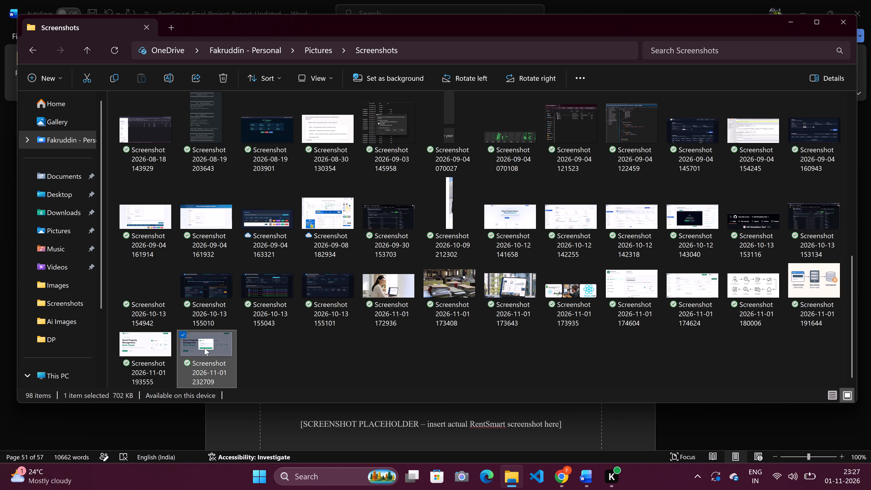
left_click(206, 348)
right_click(219, 349)
left_click(283, 21)
Paste the copied login screenshot at the 9.2 Dashboard heading in Word and move it into the Fig. 9.1 placeholder box.
left_click(556, 475)
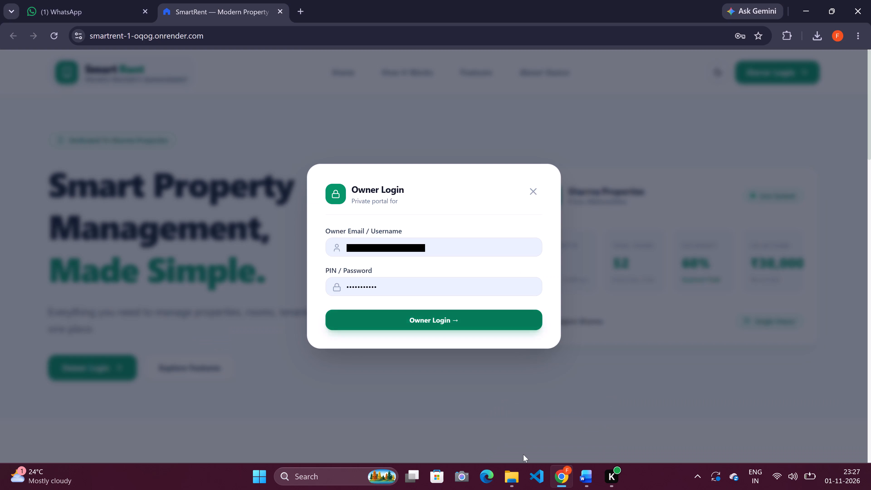
left_click(594, 486)
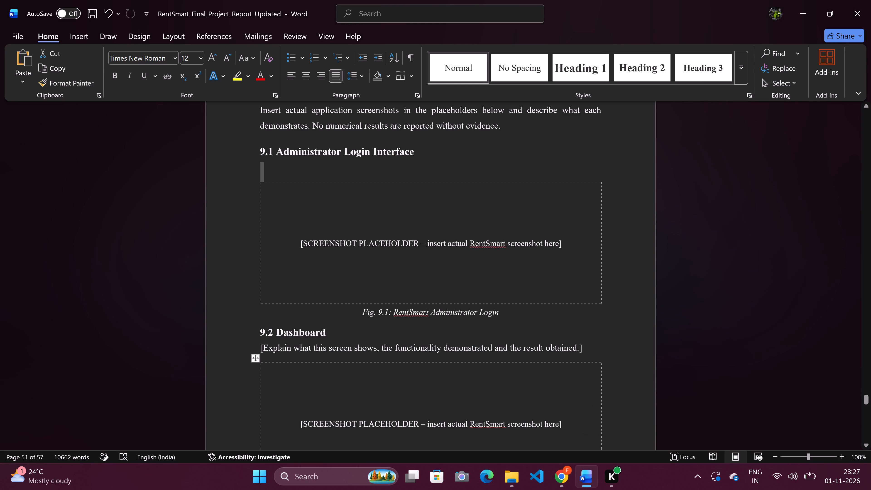
left_click(702, 331)
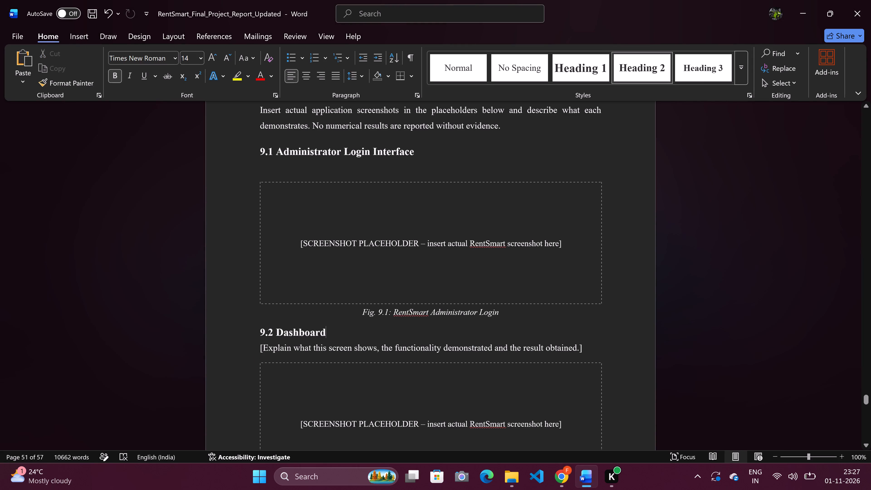
key("ctrl+v")
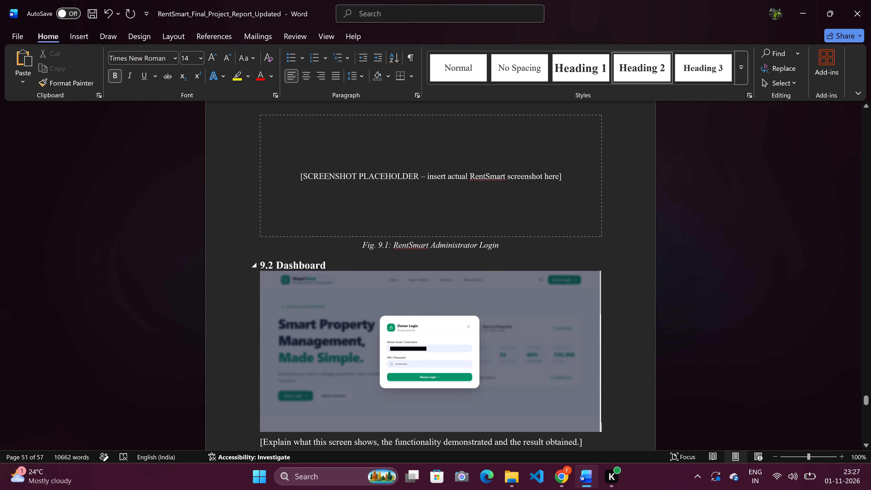
left_click(560, 318)
left_click_drag(560, 318, 534, 225)
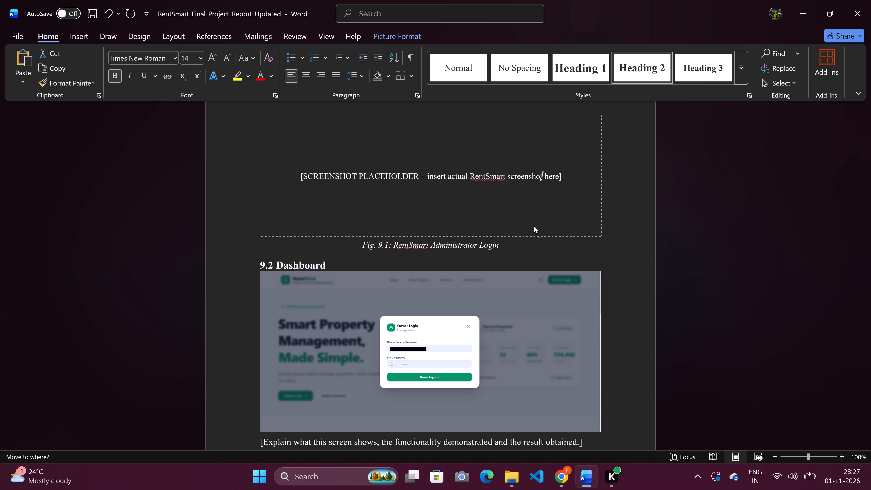
left_click_drag(534, 225, 517, 162)
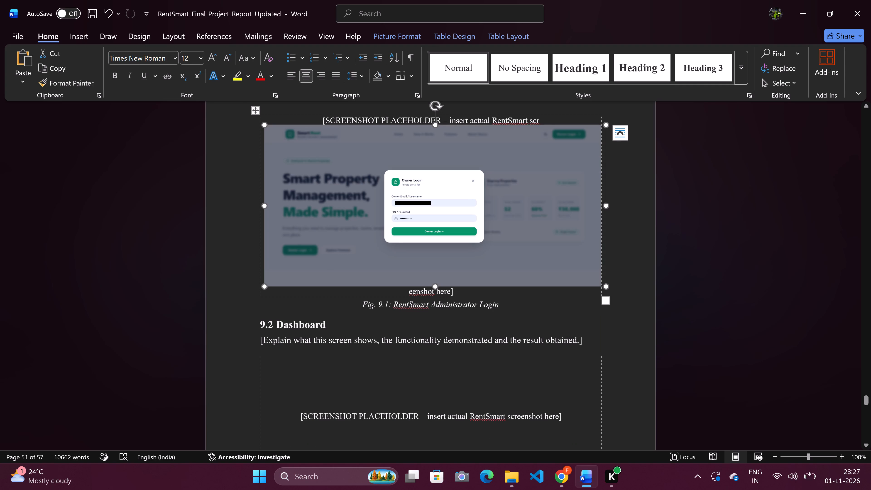
Delete the leftover placeholder text above the login screenshot in the Fig. 9.1 box.
scroll(635, 324, "down", 2)
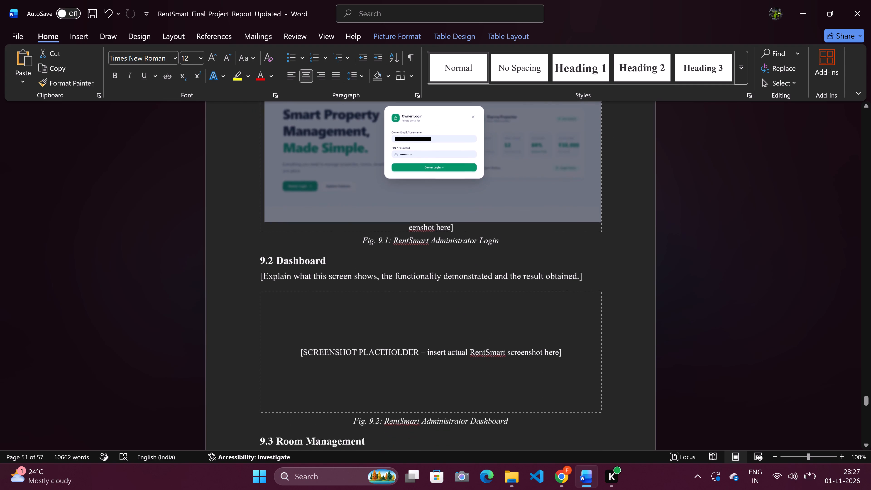
scroll(635, 324, "up", 2)
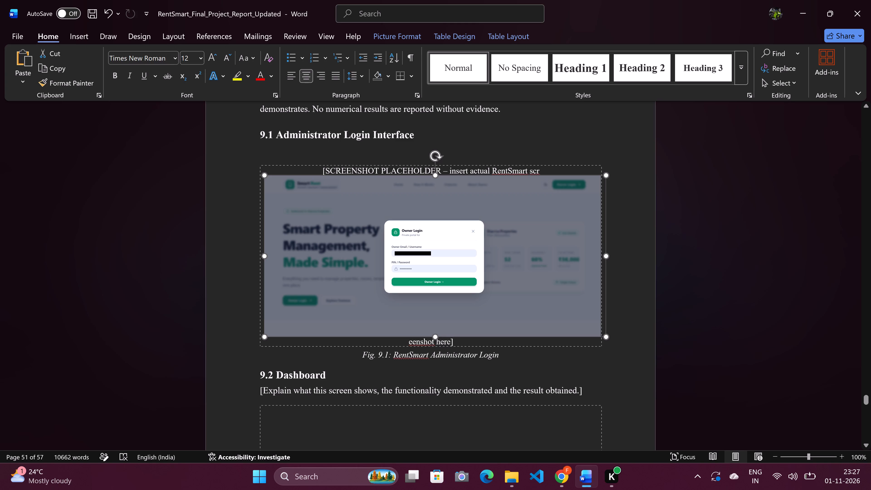
left_click(544, 169)
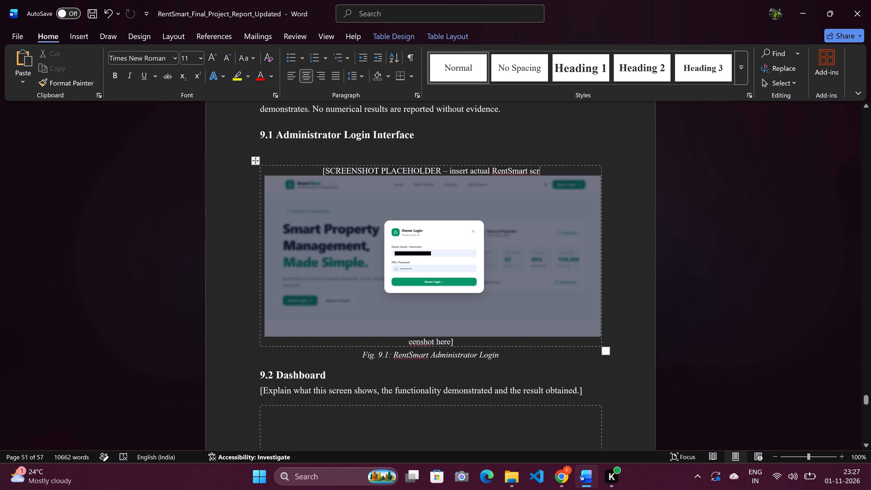
key("BackSpace")
key("BackSpace")
key("BackSpace")
key("BackSpace")
key("BackSpace")
key("BackSpace")
key("BackSpace")
key("BackSpace")
key("BackSpace")
key("BackSpace")
key("BackSpace")
key("BackSpace")
key("BackSpace")
key("BackSpace")
key("BackSpace")
key("BackSpace")
key("BackSpace")
key("BackSpace")
key("BackSpace")
key("BackSpace")
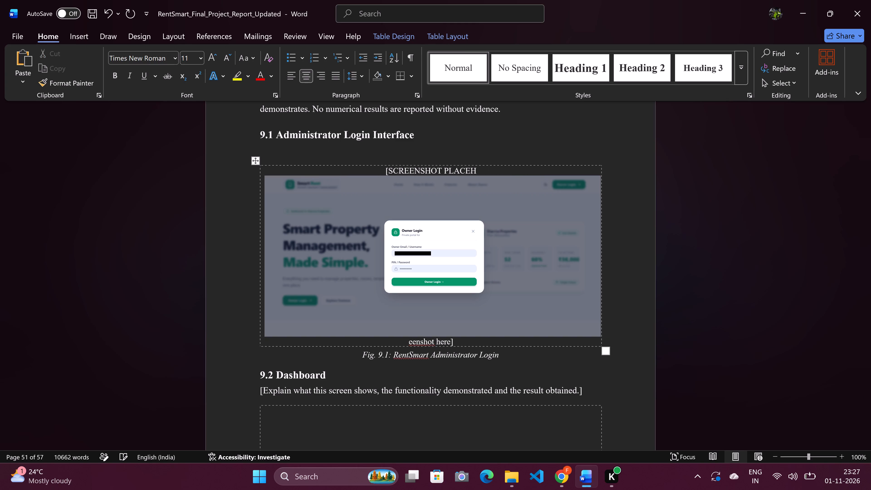
key("BackSpace")
key("BackSpace")
key("BackSpace")
key("BackSpace")
key("BackSpace")
key("BackSpace")
key("BackSpace")
key("BackSpace")
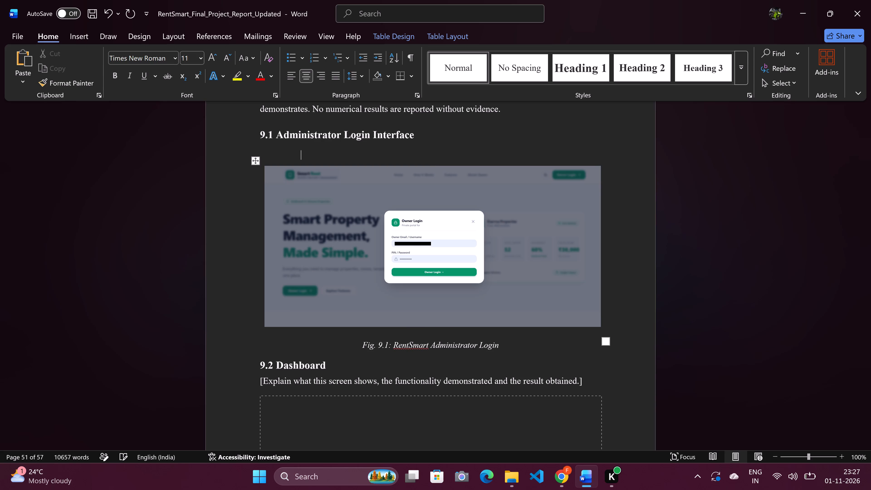
Delete the leftover placeholder text "eenshot here]" below the login screenshot in the Fig. 9.1 box.
left_click(467, 332)
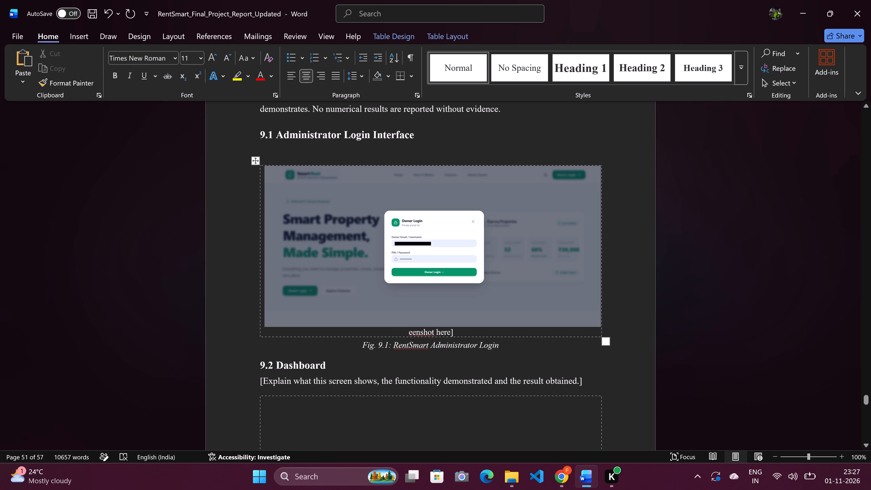
key("BackSpace")
key("BackSpace")
key("BackSpace")
key("BackSpace")
key("BackSpace")
key("BackSpace")
key("BackSpace")
key("BackSpace")
key("BackSpace")
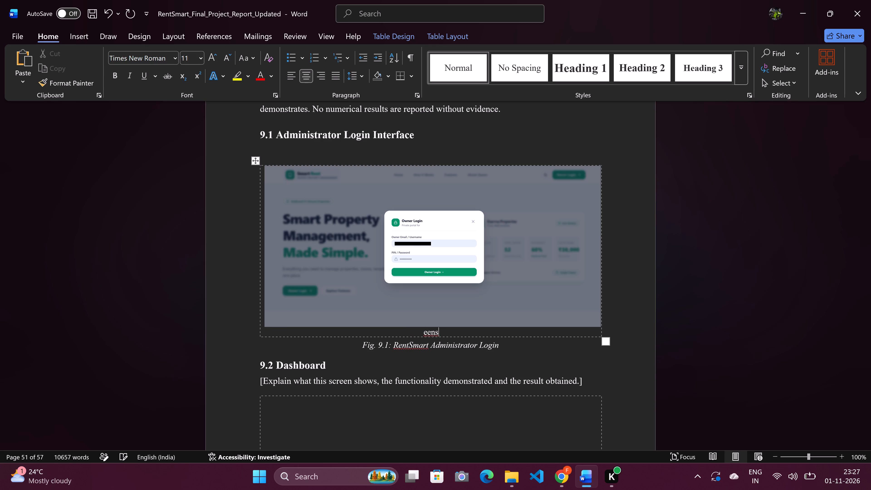
key("BackSpace")
key("BackSpace")
key("BackSpace")
key("BackSpace")
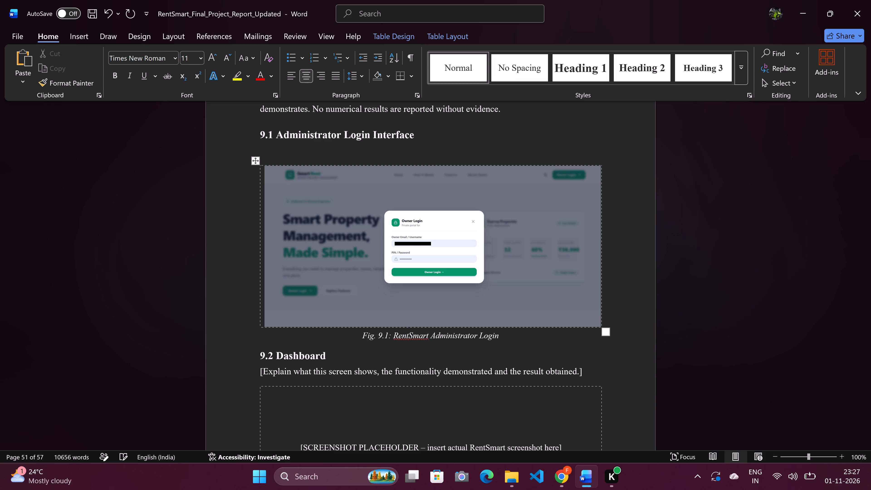
Widen the Fig. 9.1 box slightly beyond the right text margin so it surrounds the login screenshot.
left_click_drag(605, 329, 616, 330)
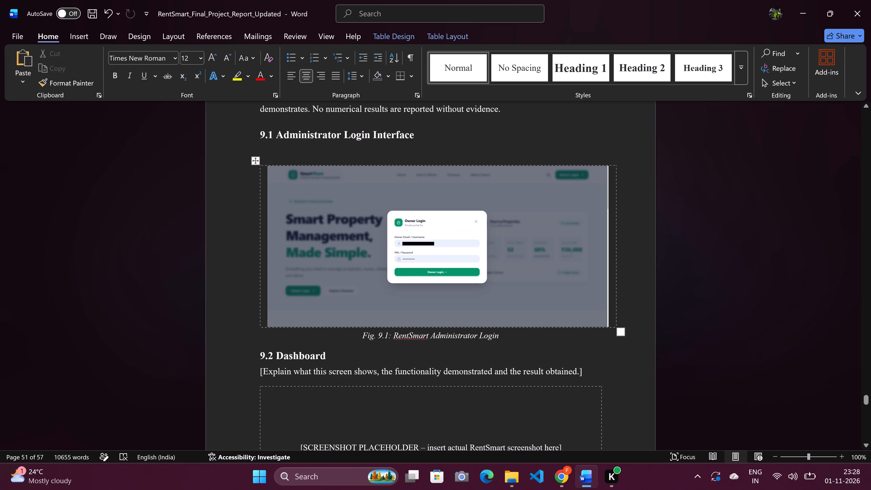
left_click(642, 342)
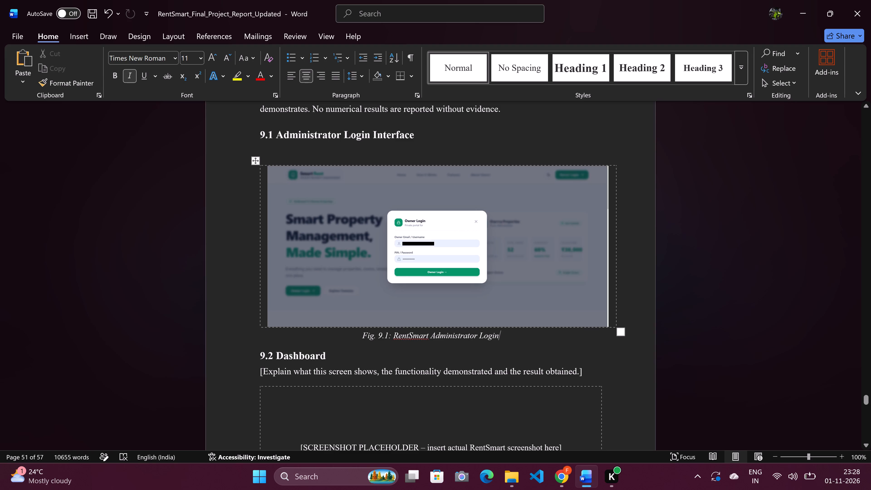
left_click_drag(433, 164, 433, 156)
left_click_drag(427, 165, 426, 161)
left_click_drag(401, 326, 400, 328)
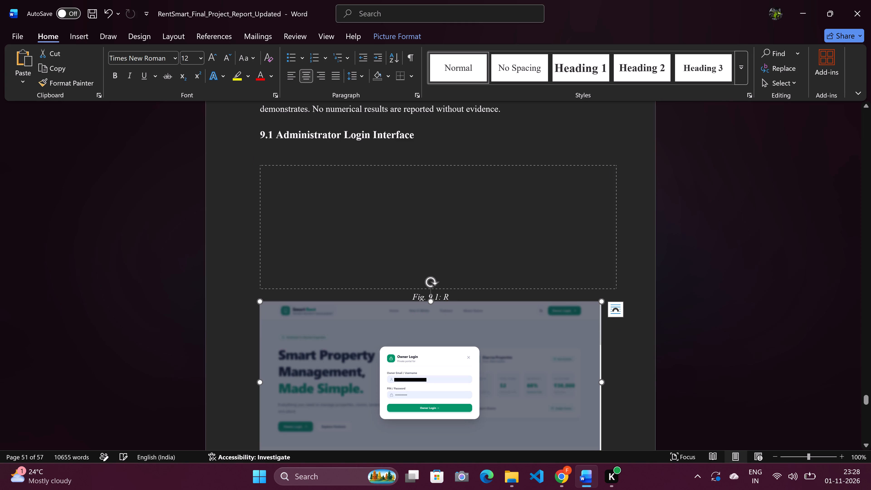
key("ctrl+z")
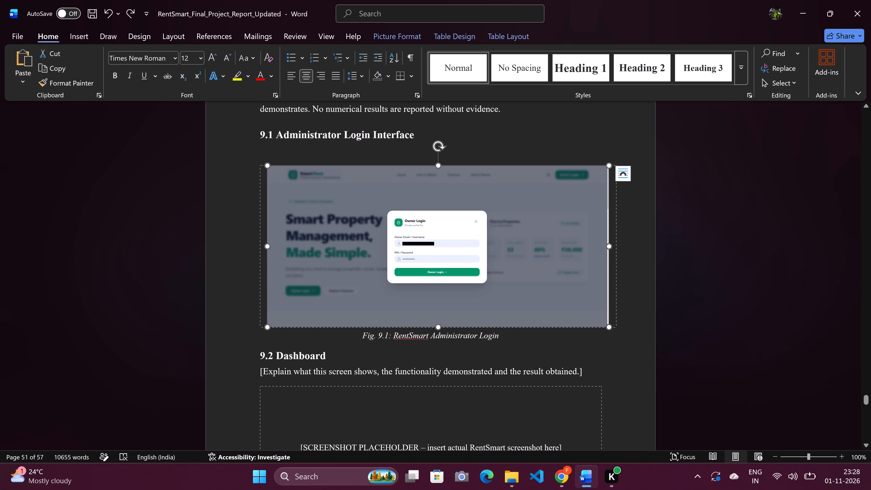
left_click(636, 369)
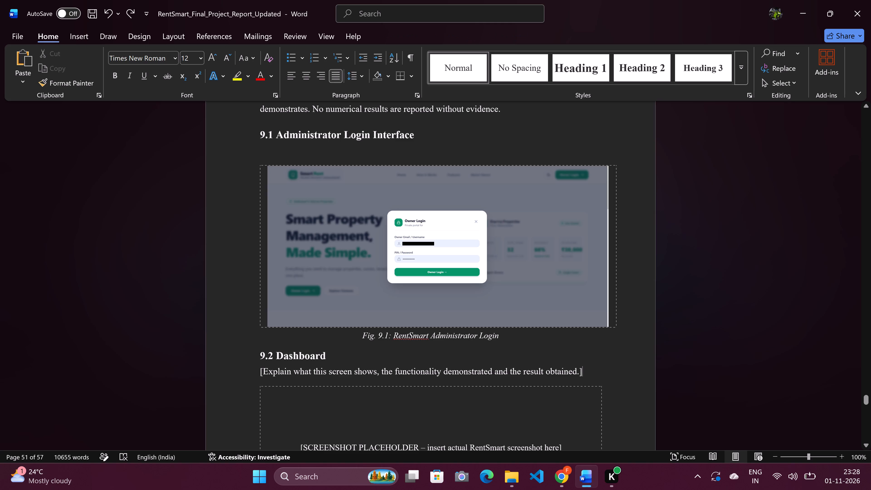
Narrow the Fig. 9.1 box slightly so its outer edge sits just beyond the login screenshot.
left_click(615, 303)
left_click_drag(622, 333, 606, 327)
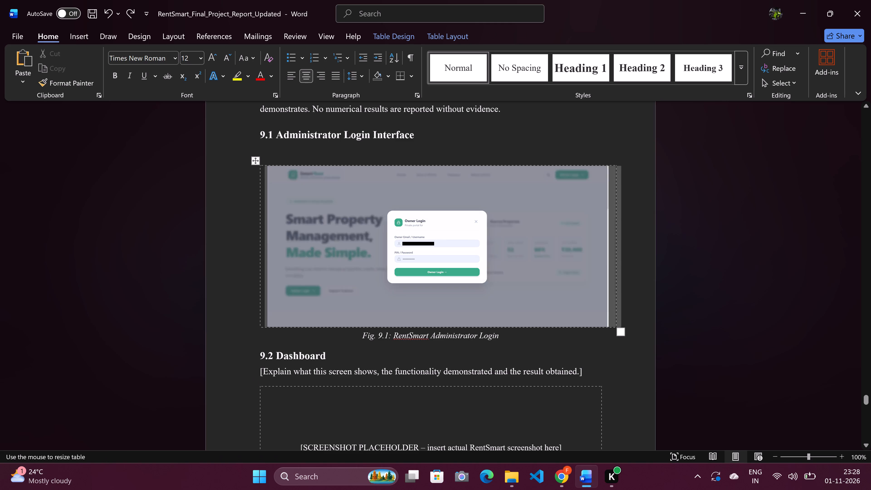
left_click_drag(606, 327, 604, 321)
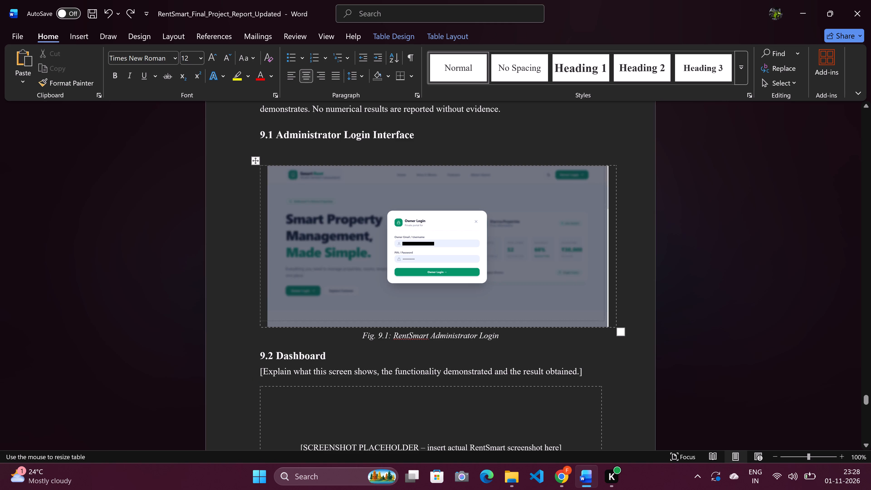
left_click_drag(604, 321, 607, 326)
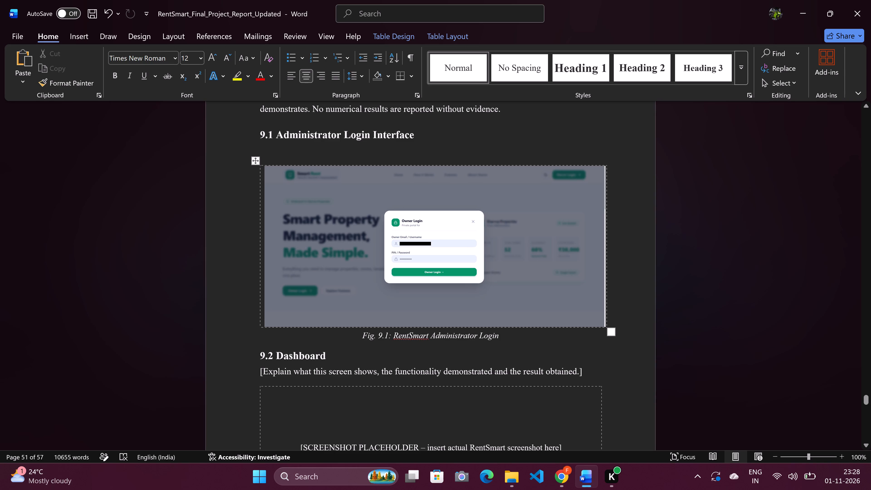
left_click(260, 232)
left_click(655, 366)
left_click(603, 327)
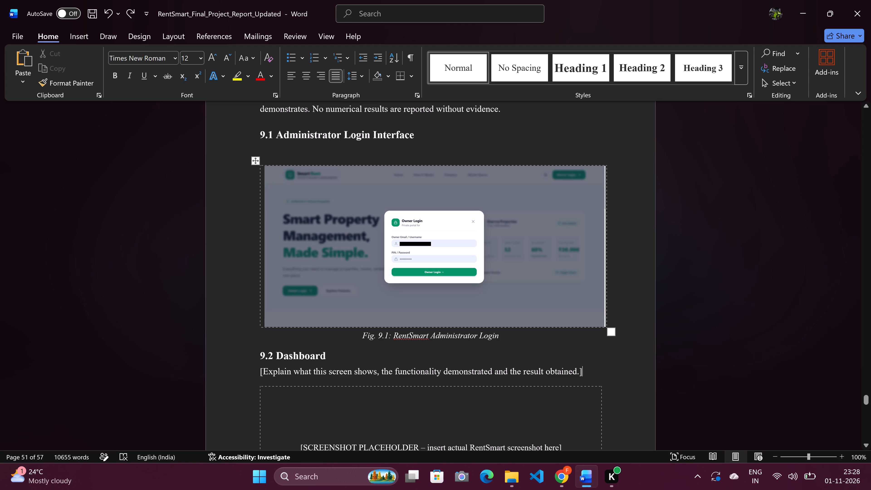
left_click_drag(609, 328, 609, 329)
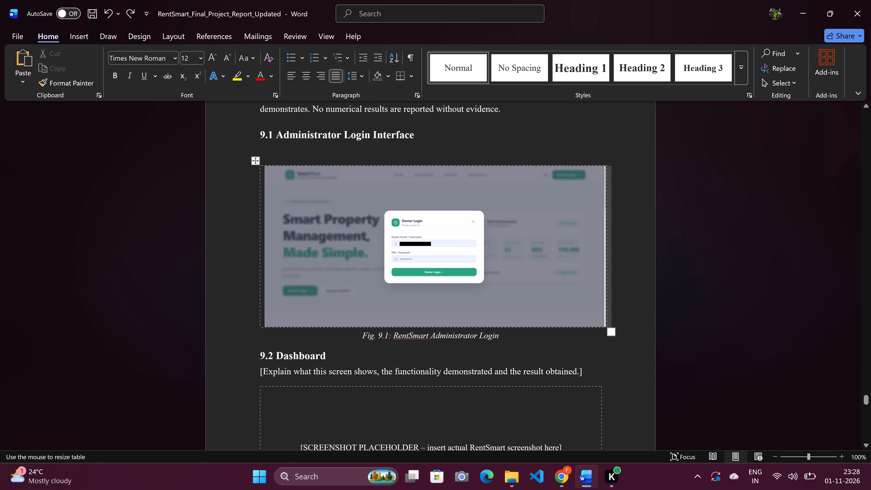
left_click_drag(609, 329, 610, 329)
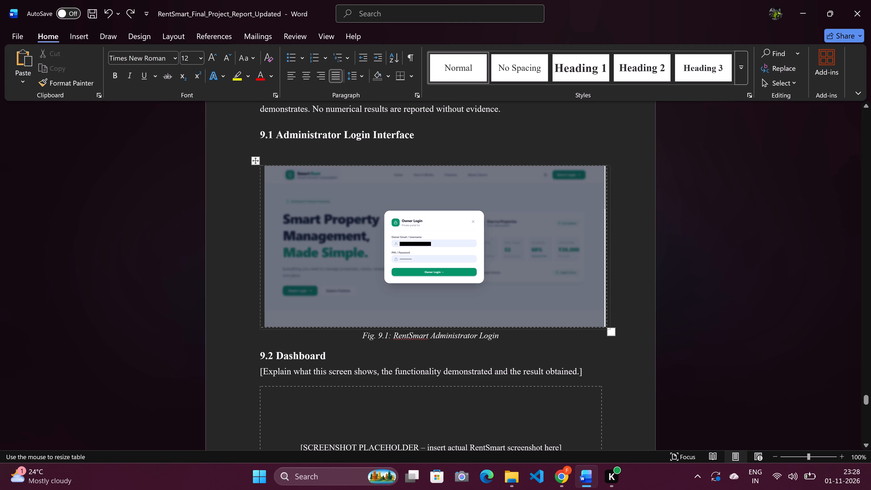
left_click_drag(610, 329, 613, 328)
left_click_drag(613, 328, 613, 327)
left_click(621, 354)
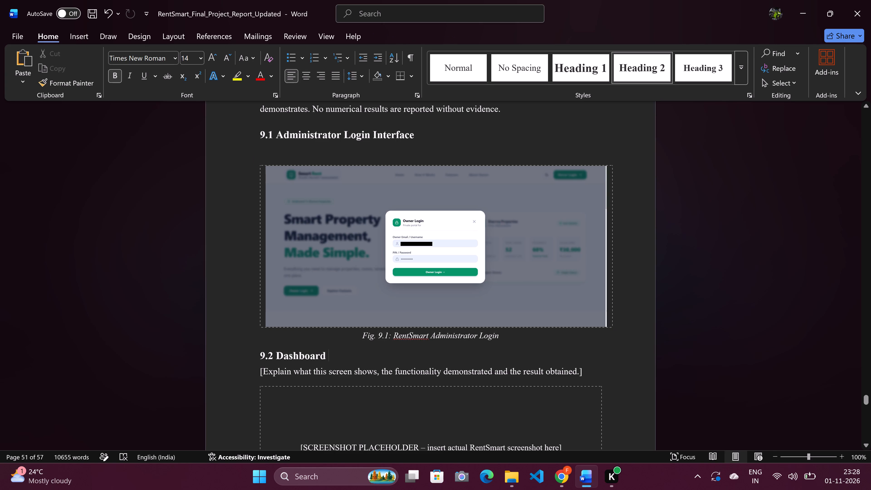
Review the Results and Discussion page from the 9.1 login figure down to the 9.3 Room Management section.
scroll(602, 406, "down", 3)
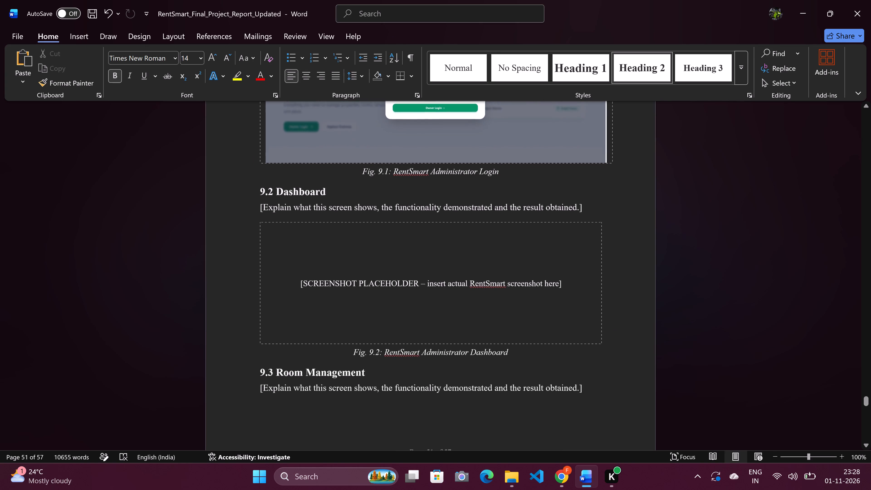
scroll(602, 406, "down", 1)
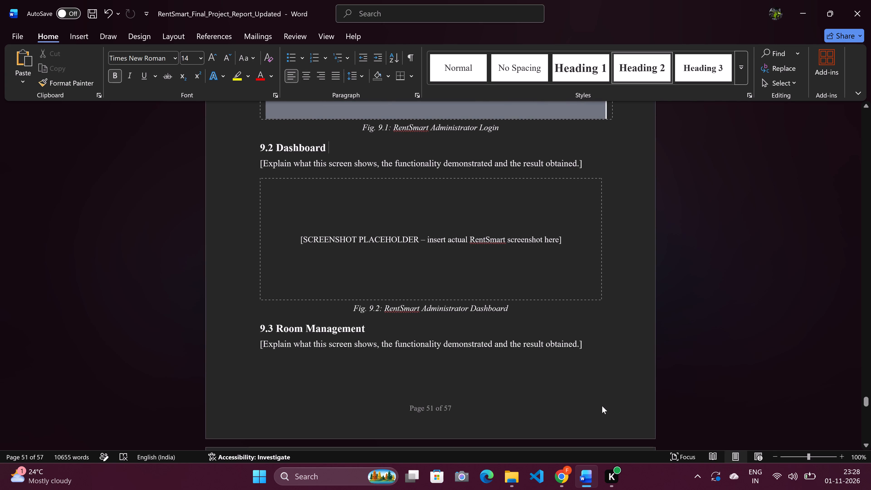
scroll(602, 406, "down", 2)
scroll(602, 406, "up", 2)
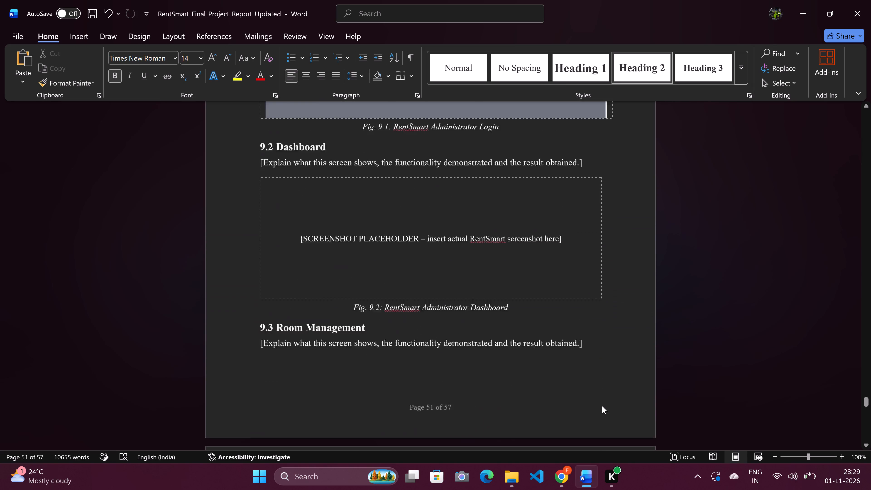
scroll(602, 406, "up", 2)
scroll(602, 406, "down", 3)
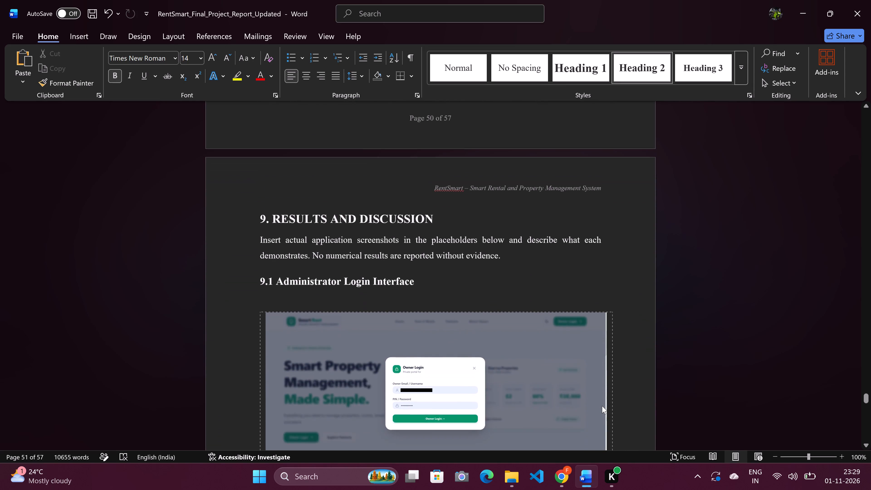
scroll(602, 406, "down", 3)
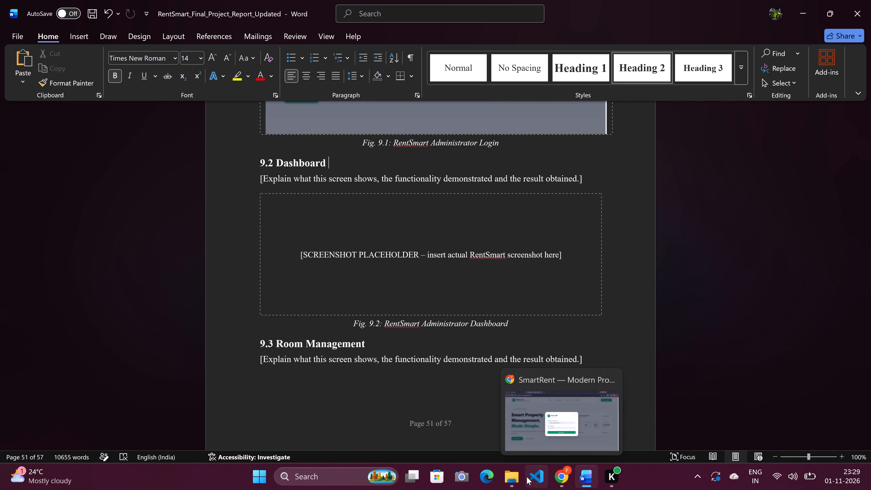
left_click(507, 479)
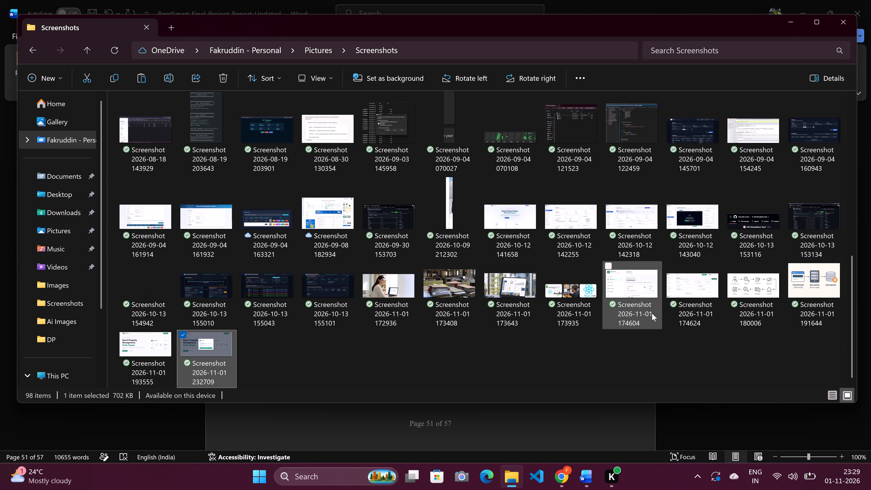
left_click(649, 313)
right_click(649, 313)
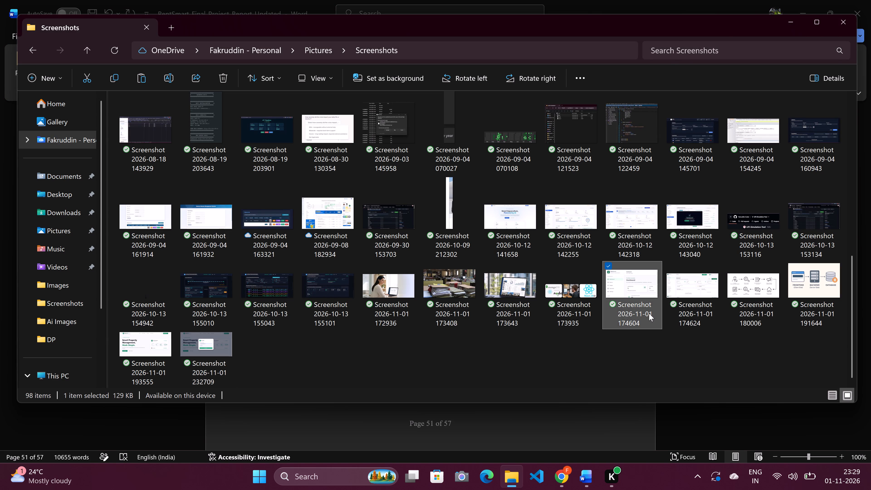
left_click(708, 19)
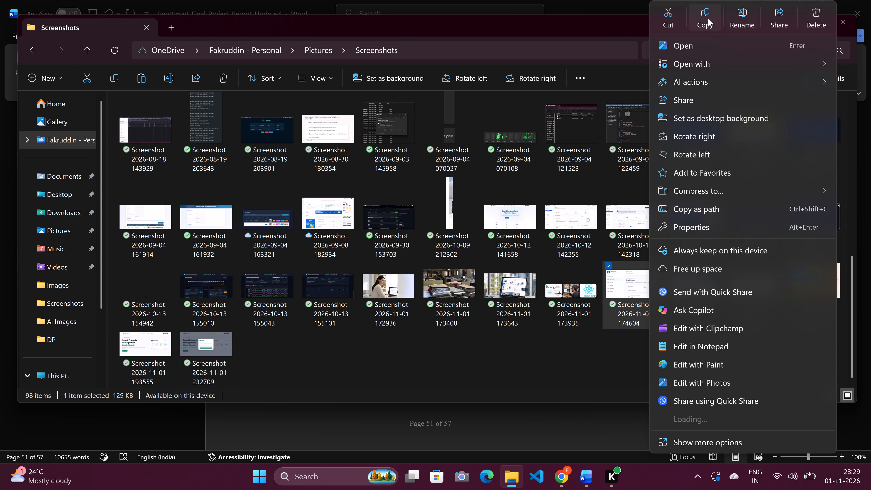
left_click(590, 484)
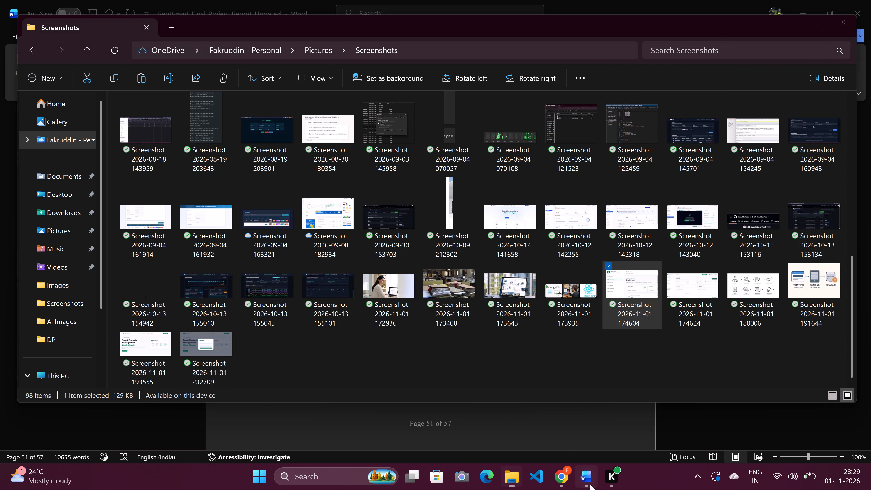
left_click(540, 288)
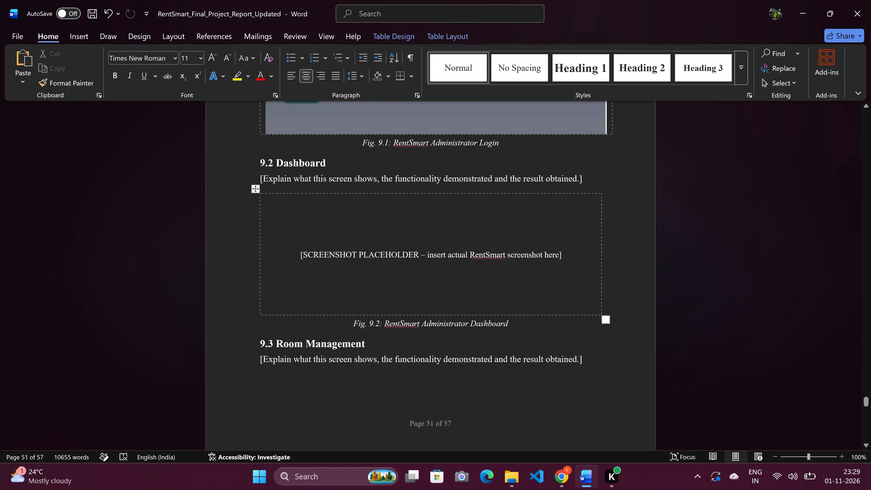
key("ctrl+v")
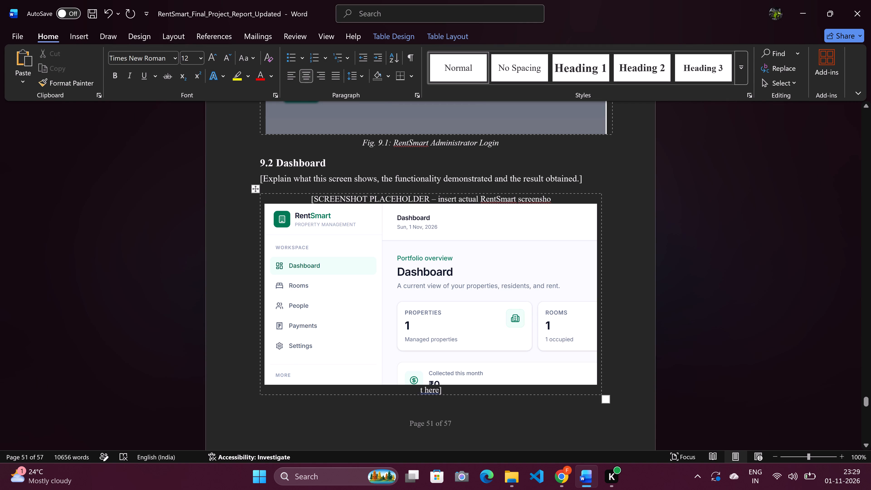
Copy the split-off "t here]" below the dashboard screenshot onto the end of the placeholder line above it, without the extra space.
left_click_drag(559, 200, 309, 198)
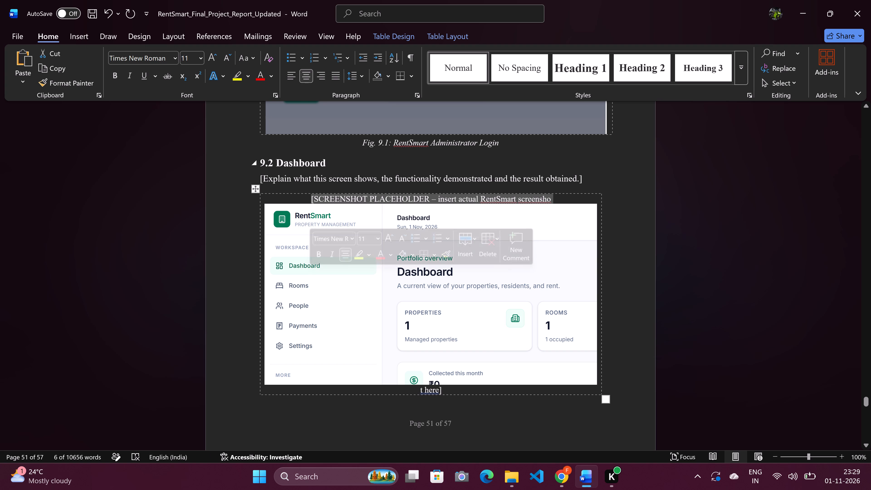
left_click(417, 386)
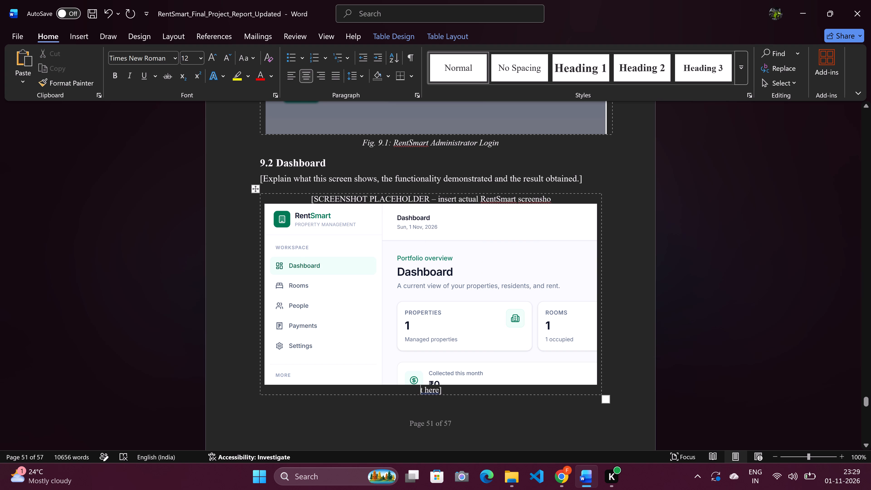
left_click_drag(450, 391, 415, 399)
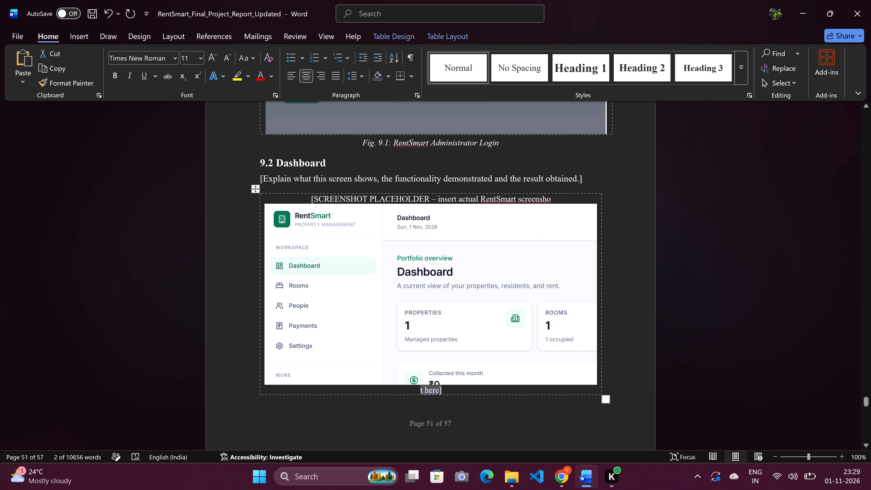
key("ctrl+c")
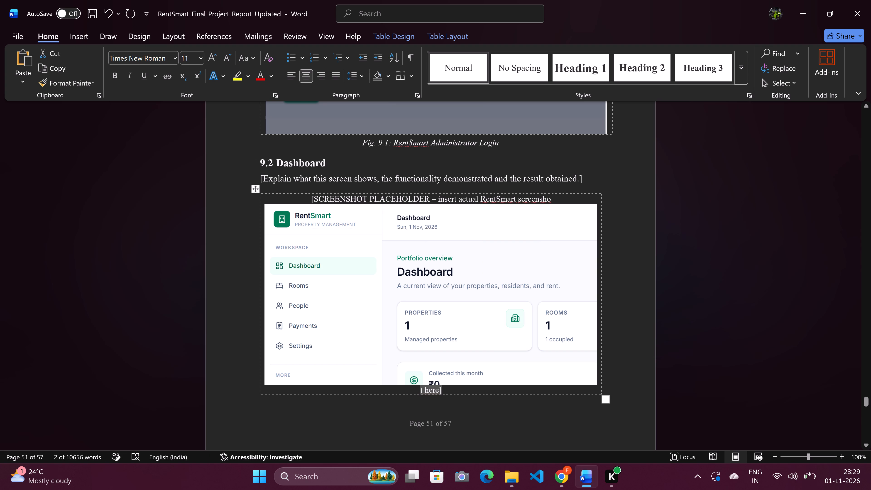
left_click(553, 197)
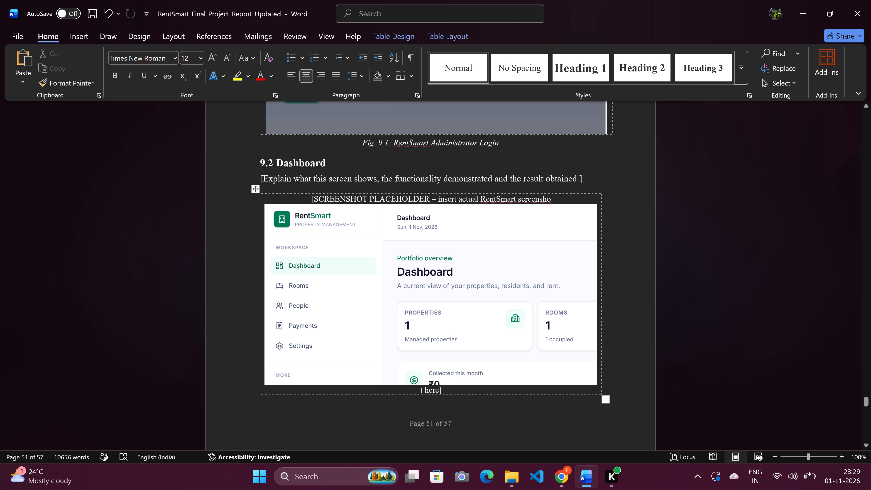
key("ctrl+v")
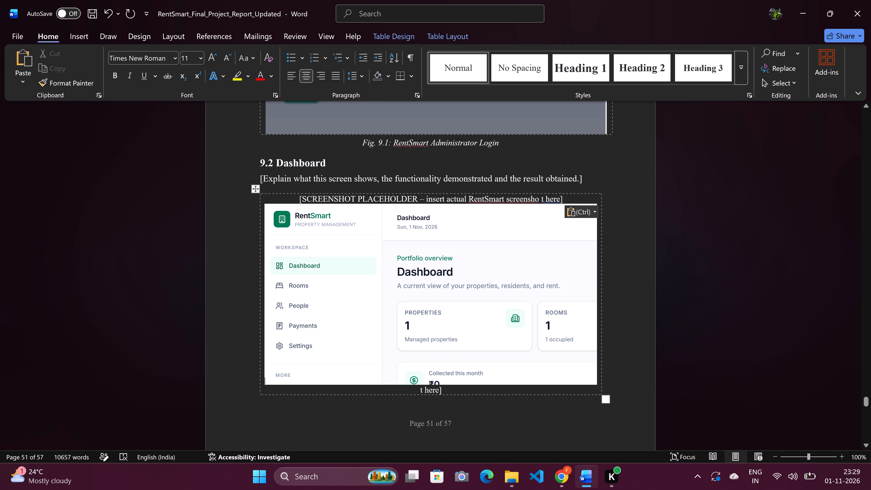
left_click(541, 199)
key("BackSpace")
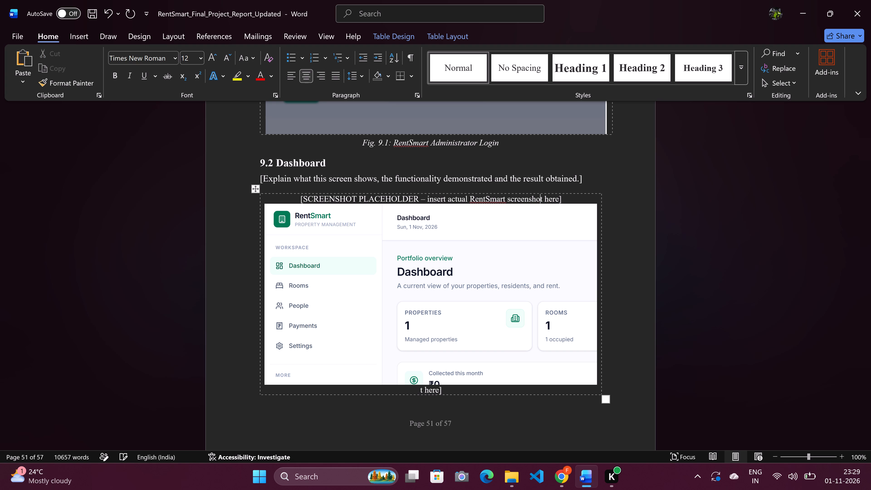
Delete the leftover "t here]" text and its empty line below the dashboard screenshot in the Fig. 9.2 box.
left_click(445, 393)
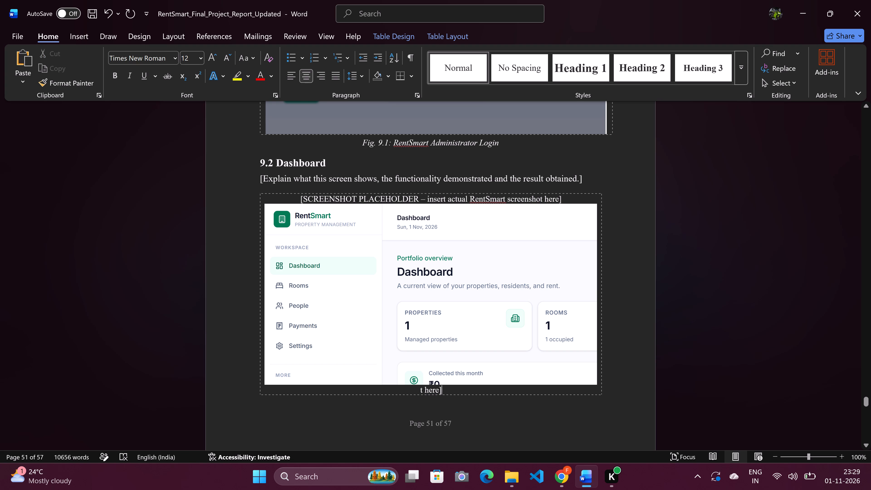
key("BackSpace")
key("BackSpace")
key("BackSpace")
key("BackSpace")
key("BackSpace")
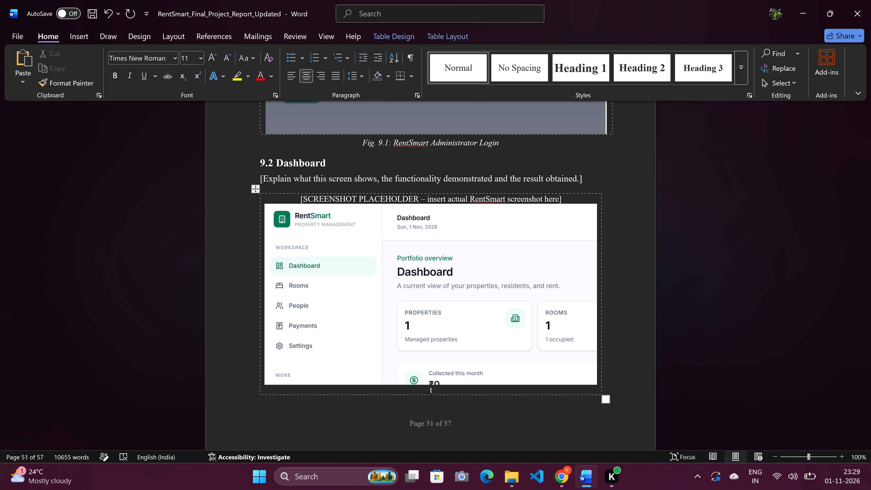
key("BackSpace")
key("BackSpace")
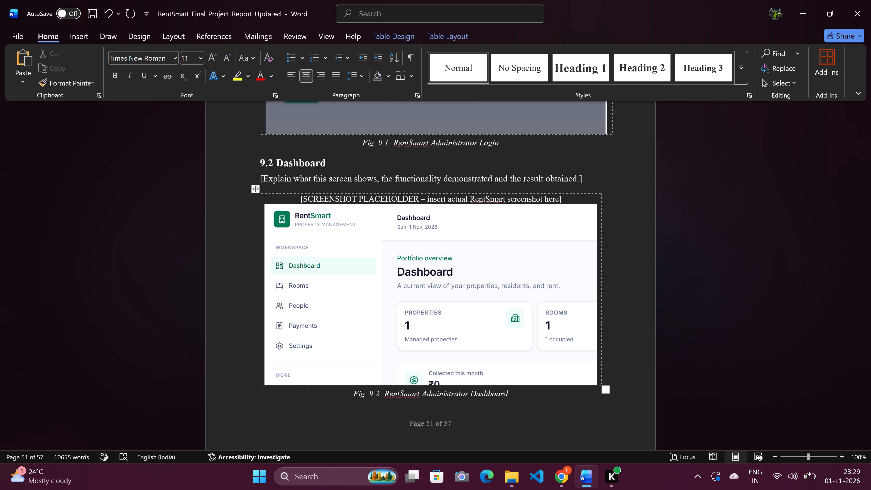
Undo the text edits and the pasted dashboard screenshot in the Fig. 9.2 box, back to its original empty placeholder.
left_click(489, 435)
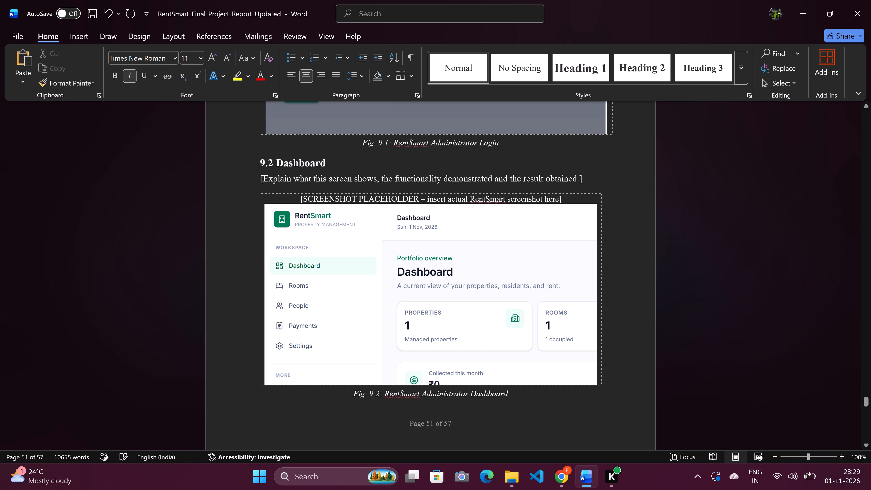
scroll(520, 262, "up", 2)
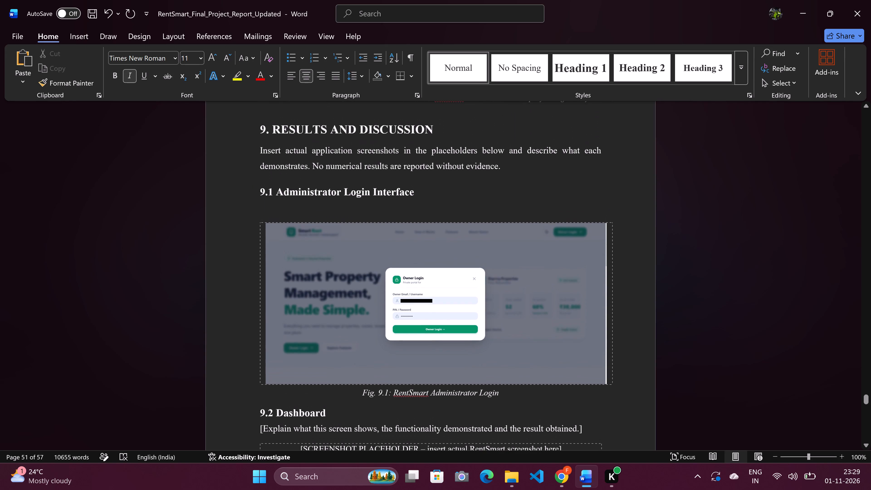
scroll(538, 300, "down", 1)
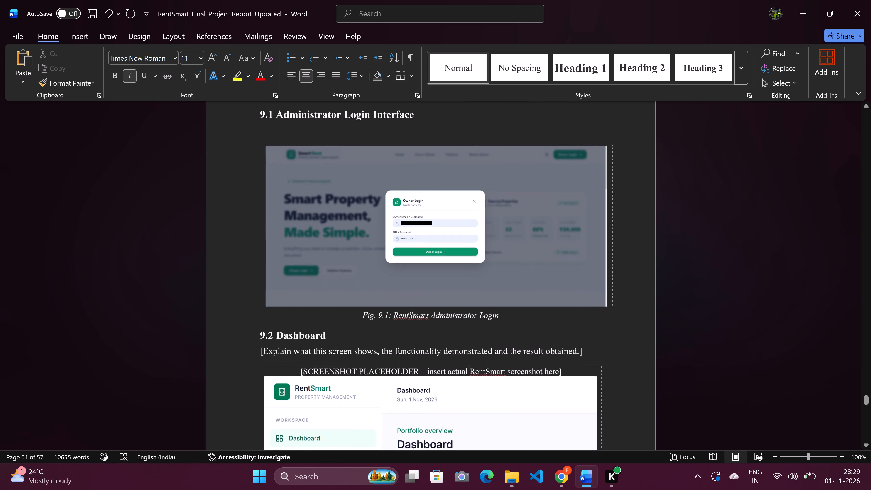
scroll(538, 300, "down", 3)
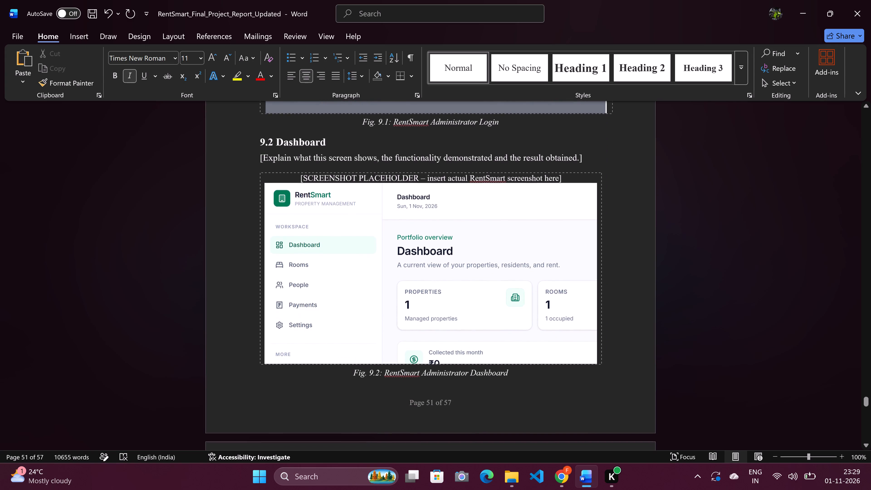
key("ctrl+z")
key("ctrl+z")
key("ctrl+z")
key("ctrl+z")
key("ctrl+z")
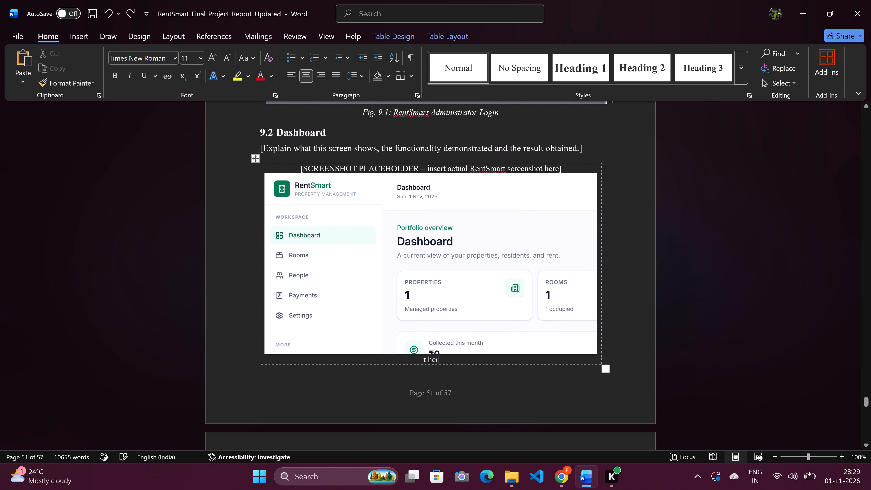
key("ctrl+z")
key("ctrl+z")
key("ctrl+z")
key("ctrl+z")
key("ctrl+z")
key("ctrl+z")
key("ctrl+z")
key("ctrl+z")
key("ctrl+z")
key("ctrl+z")
key("ctrl+z")
key("ctrl+z")
key("ctrl+z")
key("ctrl+z")
key("ctrl+z")
Undo the placeholder text deletions in the Fig. 9.1 box and the login screenshot's move into it.
scroll(538, 300, "up", 1)
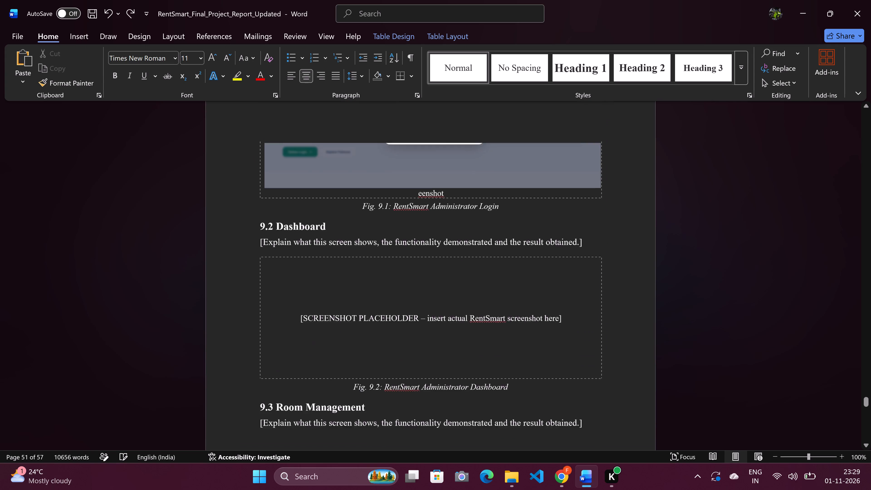
scroll(538, 300, "up", 3)
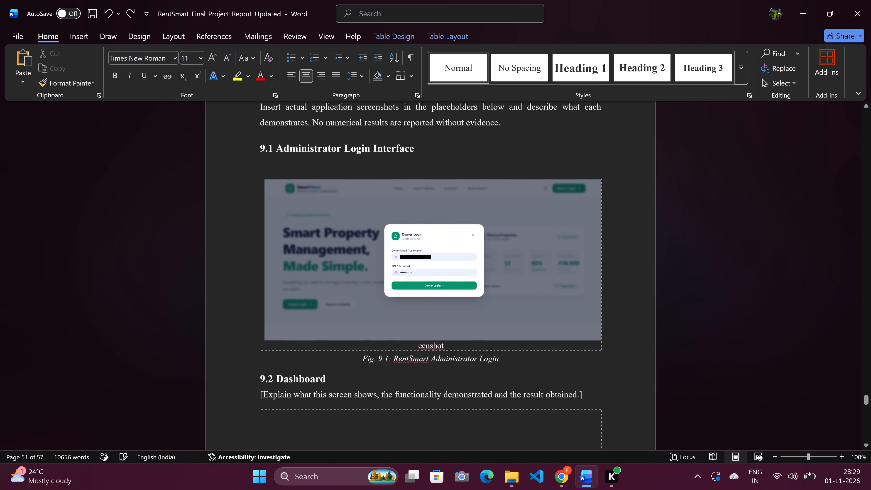
key("ctrl+z")
key("ctrl+z")
key("ctrl+z")
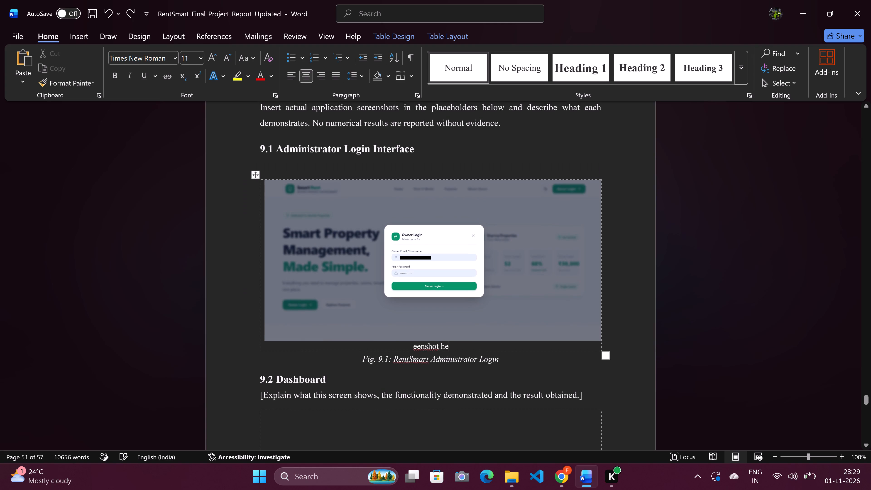
key("ctrl+z")
key("ctrl+z")
key("ctrl+z")
key("ctrl+z")
key("ctrl+z")
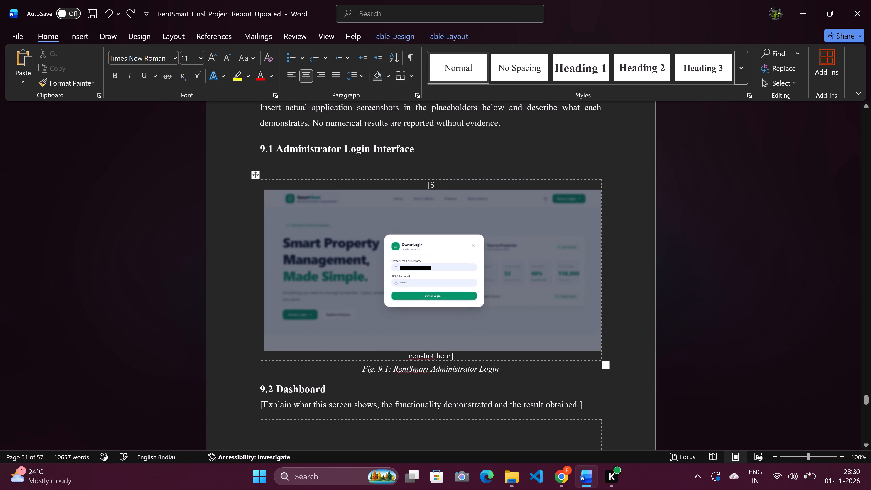
key("ctrl+z")
key("ctrl+z")
key("ctrl+z")
key("ctrl+z")
key("ctrl+z")
key("ctrl+z")
key("ctrl+z")
key("ctrl+z")
key("ctrl+z")
key("ctrl+z")
key("ctrl+z")
key("ctrl+z")
key("ctrl+z")
key("ctrl+z")
key("ctrl+z")
key("ctrl+z")
key("ctrl+z")
key("ctrl+z")
key("ctrl+z")
key("ctrl+z")
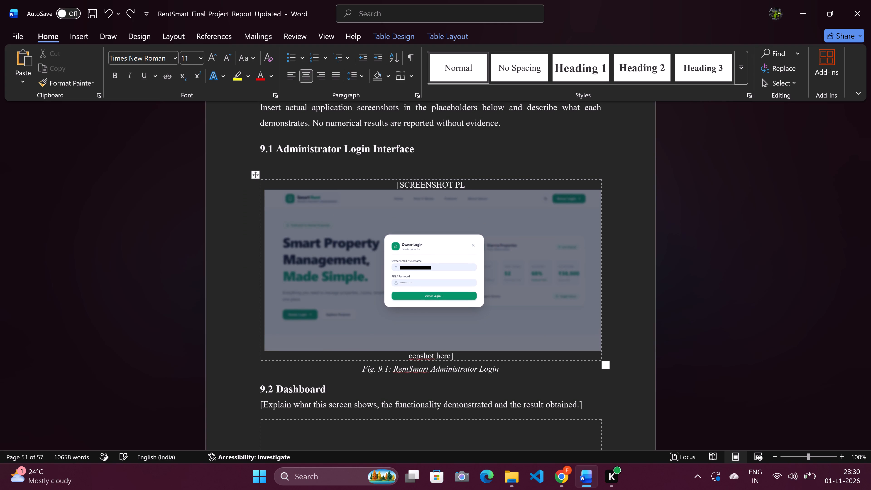
key("ctrl+z")
key("ctrl+z")
key("ctrl+z")
key("ctrl+z")
key("ctrl+z")
key("ctrl+z")
key("ctrl+z")
key("ctrl+z")
key("ctrl+z")
key("ctrl+z")
key("ctrl+z")
key("ctrl+z")
key("ctrl+z")
key("ctrl+z")
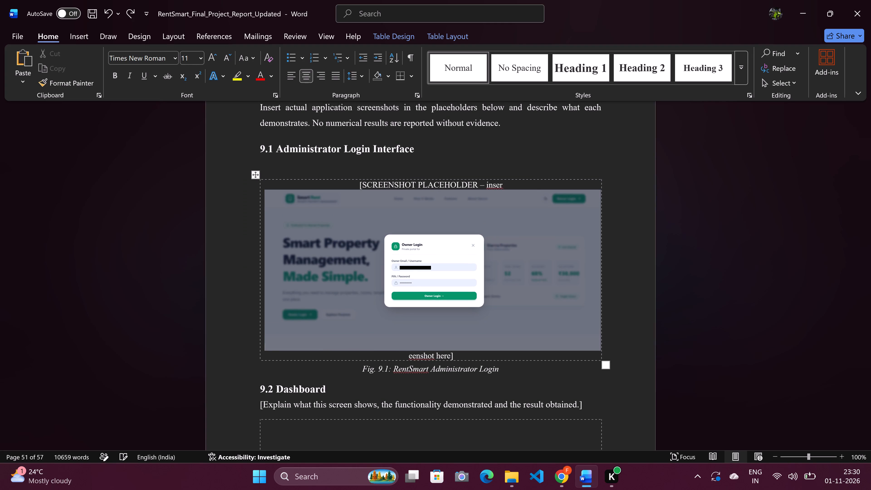
key("ctrl+z")
key("ctrl+z")
key("ctrl+z")
key("ctrl+z")
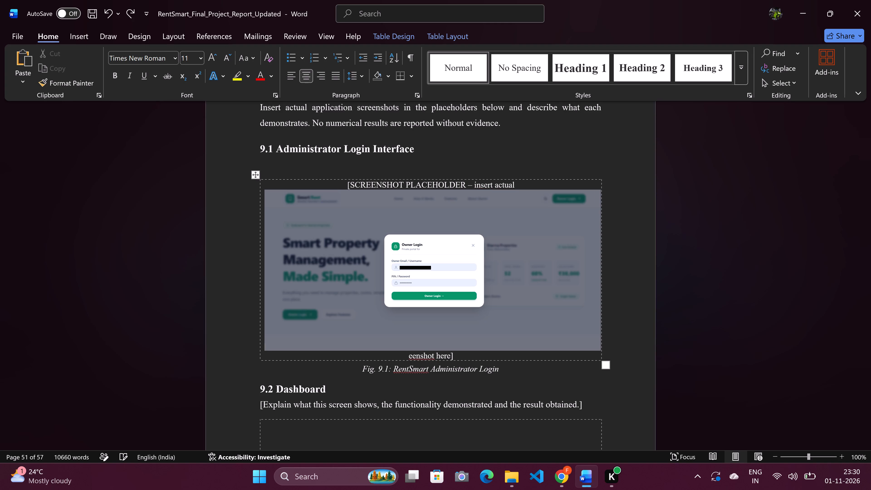
key("ctrl+z")
key("ctrl+z")
key("ctrl+z")
key("ctrl+z")
key("ctrl+z")
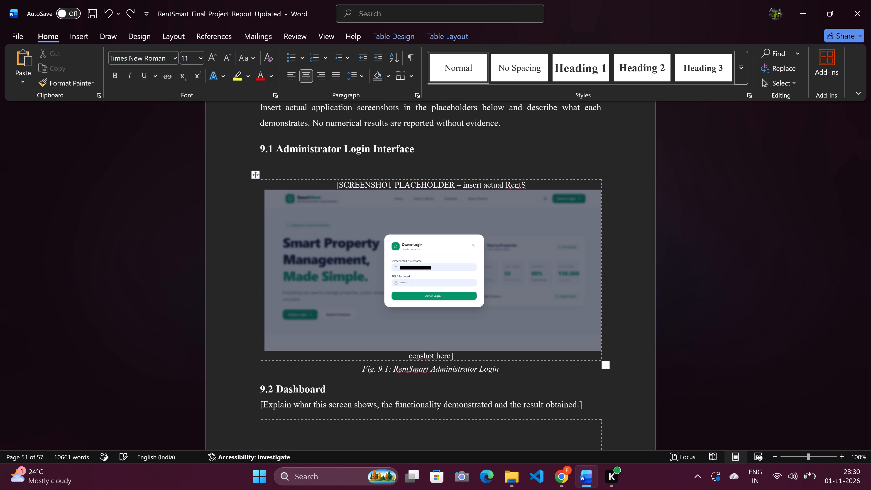
key("ctrl+z")
key("ctrl+z")
key("ctrl+z")
key("ctrl+z")
key("ctrl+z")
key("ctrl+z")
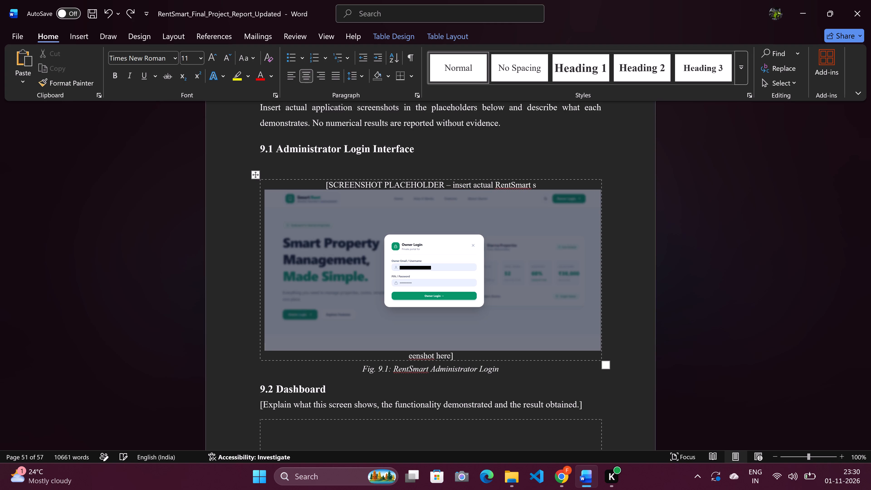
key("ctrl+z")
key("ctrl+z")
key("ctrl+z")
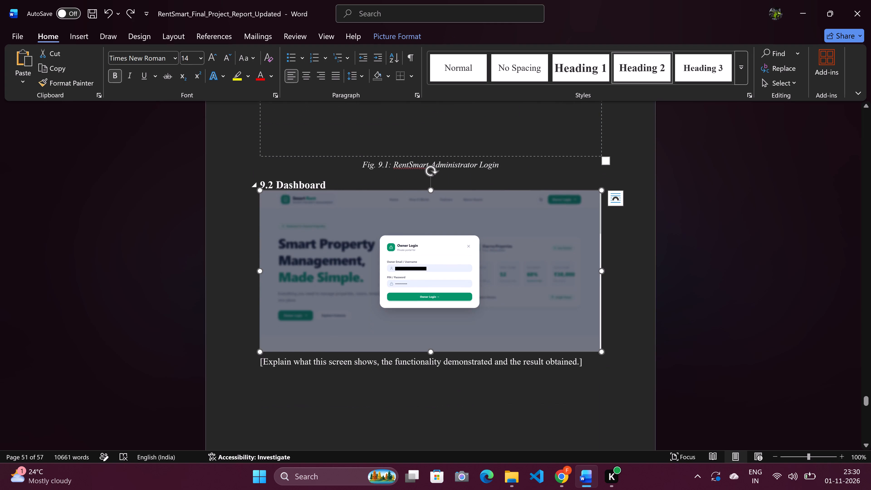
Move the login screenshot from under the 9.2 Dashboard heading into the Fig. 9.1 placeholder box.
scroll(547, 286, "up", 2)
left_click_drag(527, 283, 514, 138)
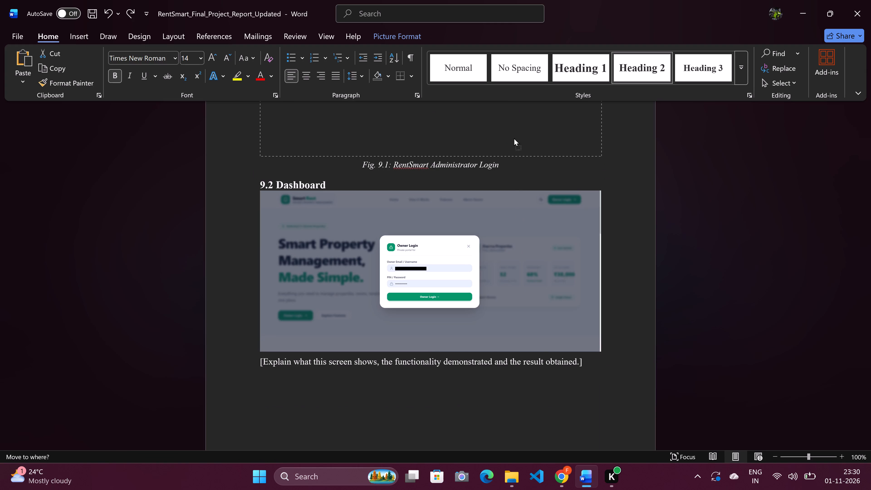
left_click_drag(514, 138, 514, 110)
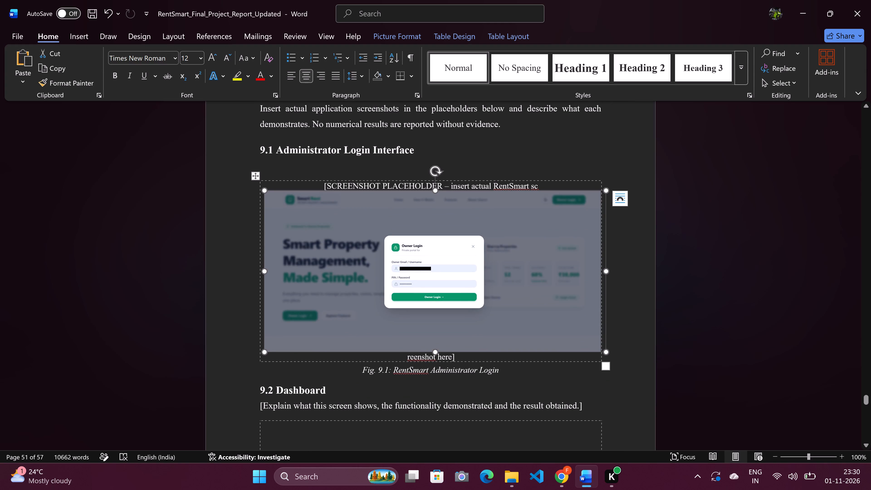
Move the split-off "reenshot here]" from below the login screenshot onto the end of the placeholder line above it.
left_click(458, 358)
left_click_drag(458, 358, 410, 358)
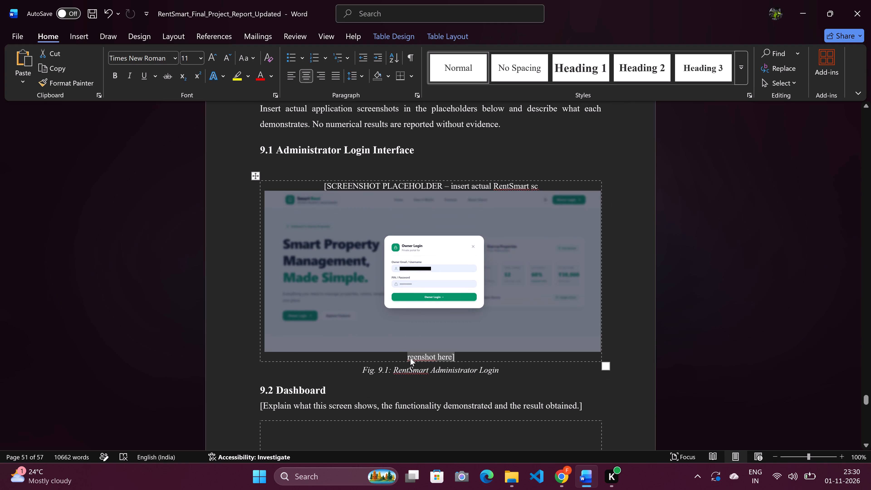
key("ctrl+c")
key("BackSpace")
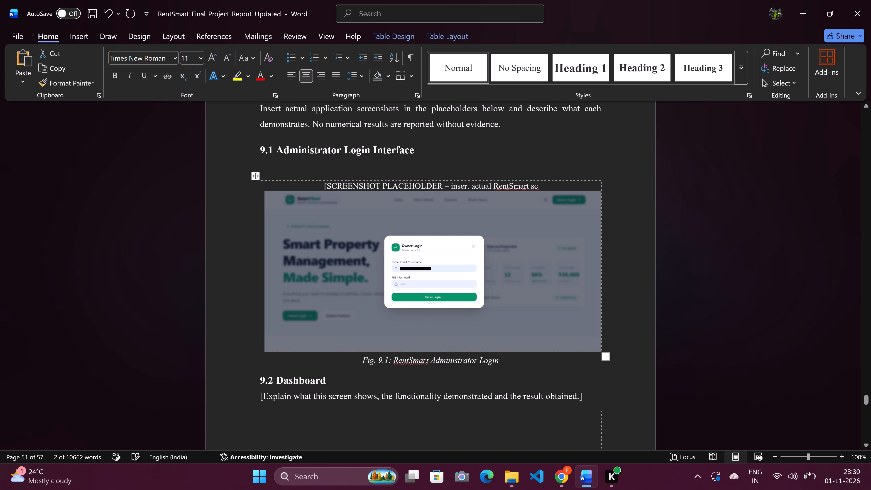
left_click(542, 185)
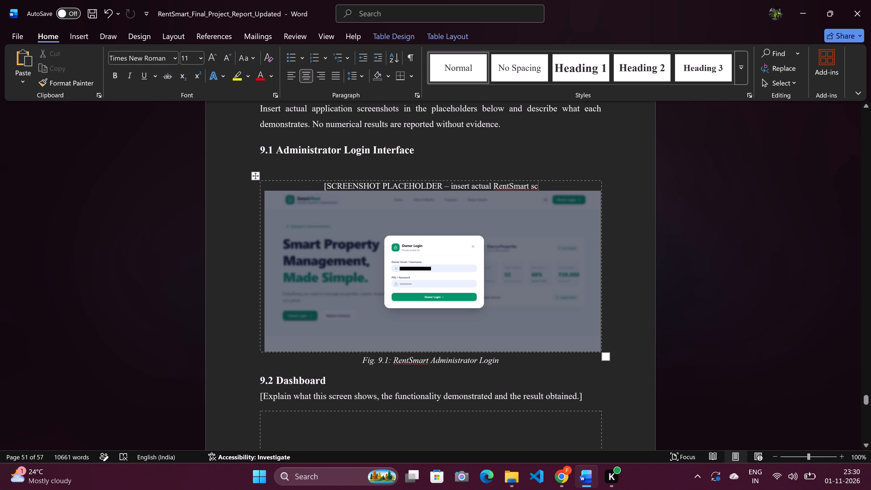
key("ctrl+v")
left_click(662, 234)
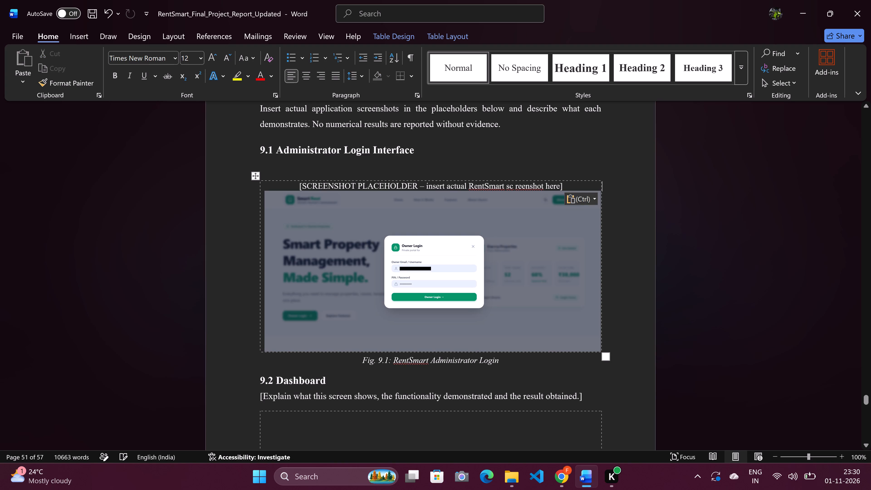
left_click(635, 233)
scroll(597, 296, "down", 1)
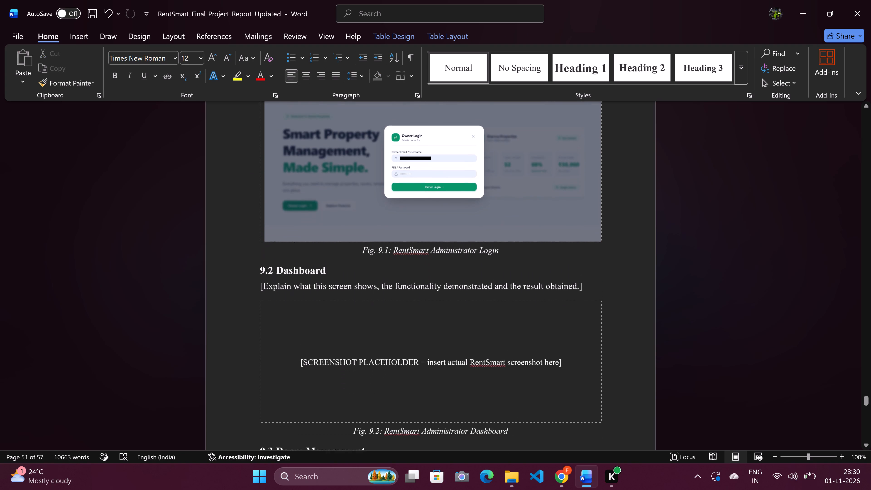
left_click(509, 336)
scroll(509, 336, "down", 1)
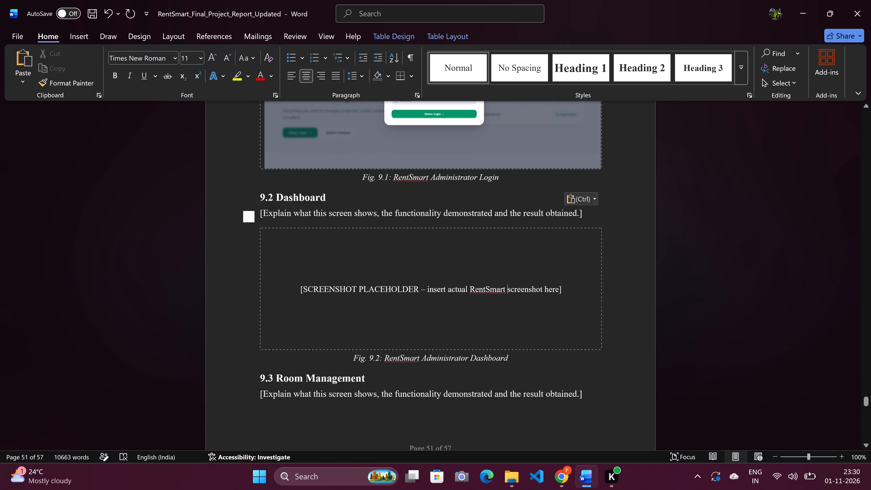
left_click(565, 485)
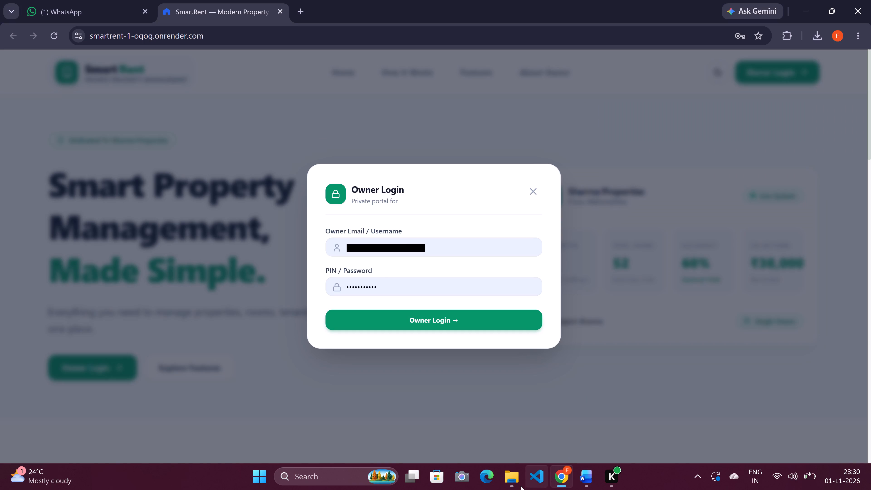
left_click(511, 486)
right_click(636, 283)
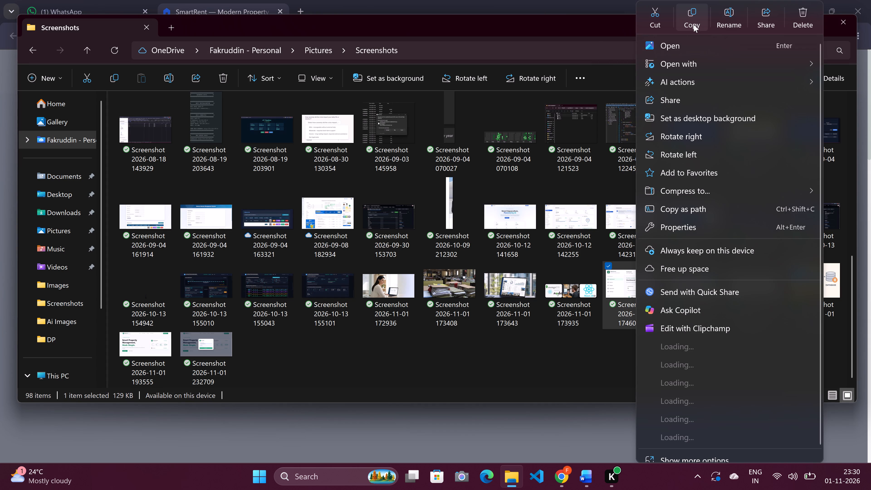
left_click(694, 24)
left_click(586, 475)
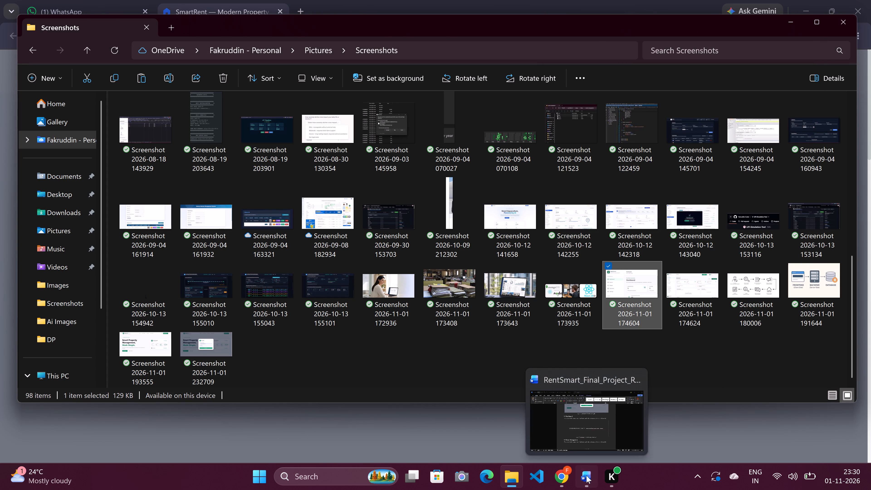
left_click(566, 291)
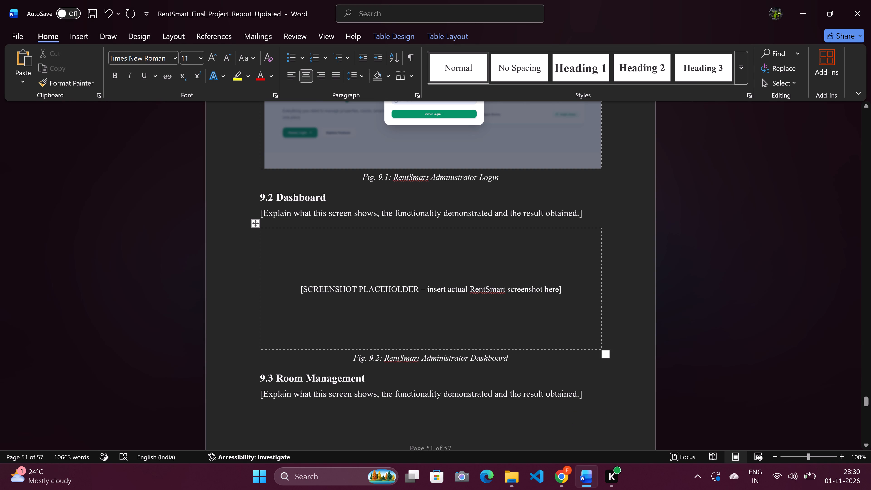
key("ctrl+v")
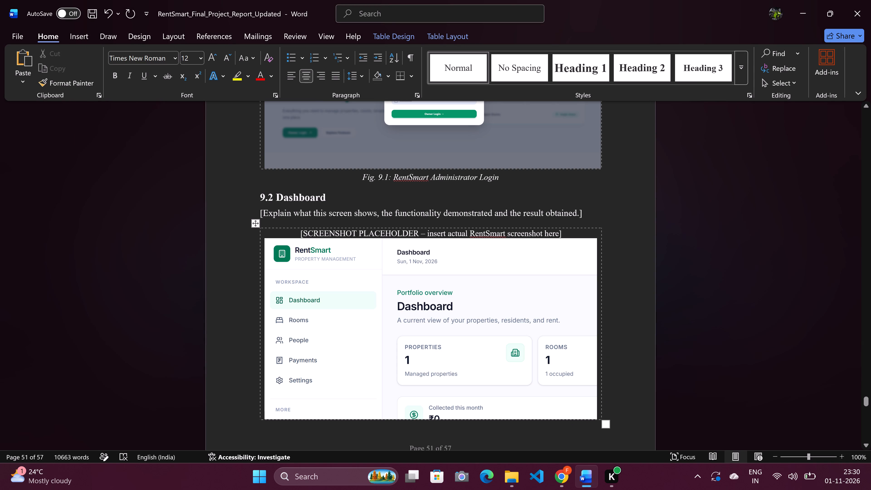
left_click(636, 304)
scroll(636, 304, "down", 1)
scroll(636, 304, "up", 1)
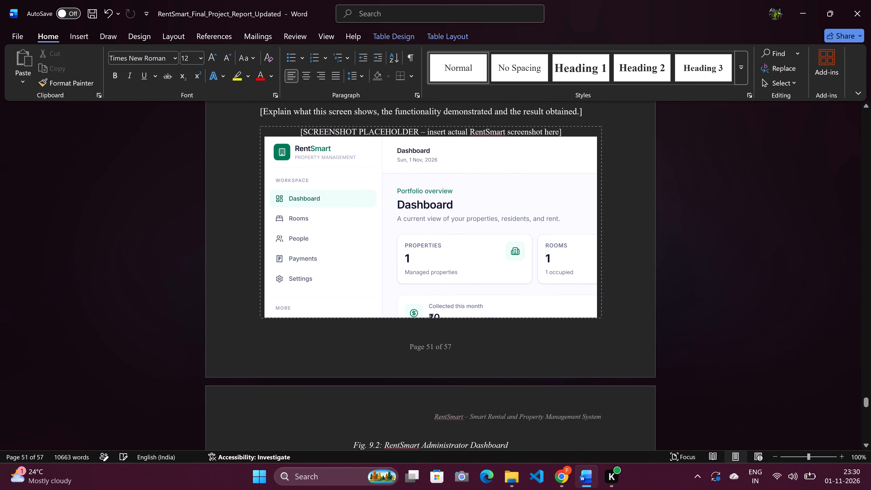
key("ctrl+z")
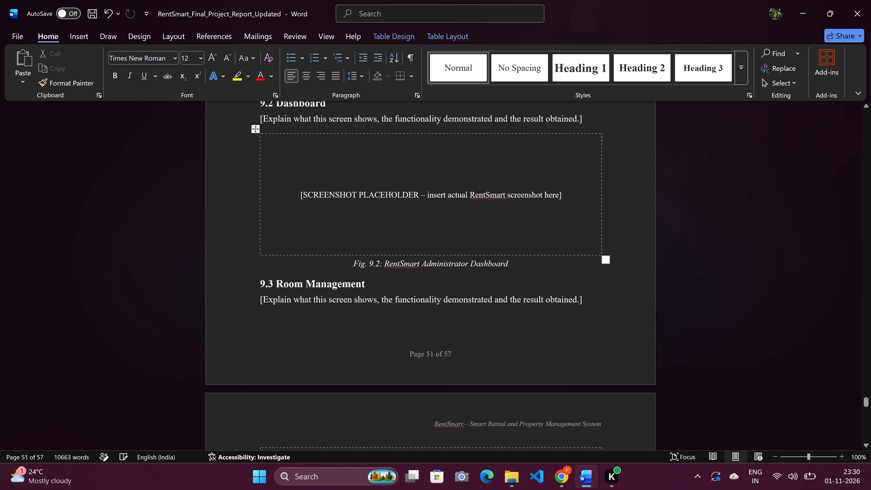
left_click(558, 475)
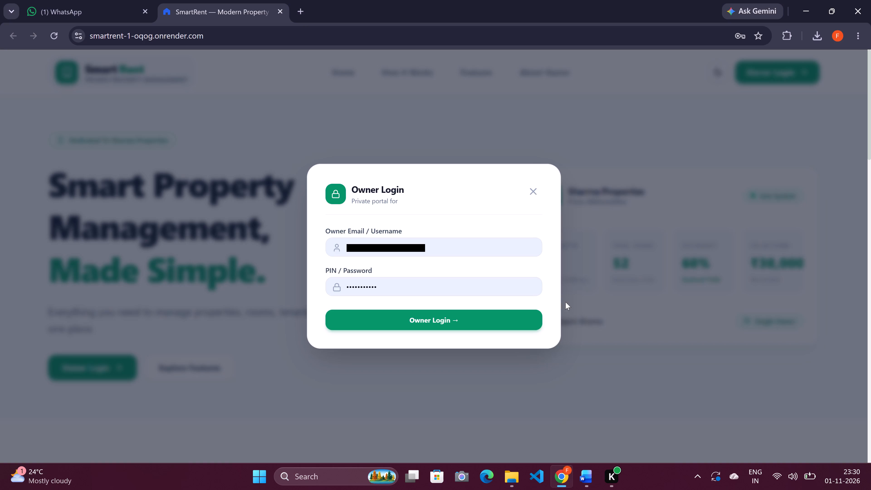
left_click(512, 476)
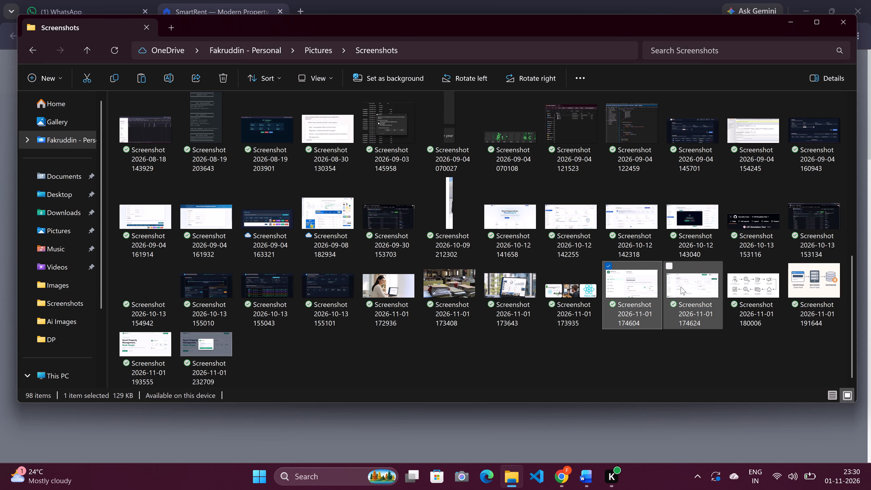
right_click(681, 287)
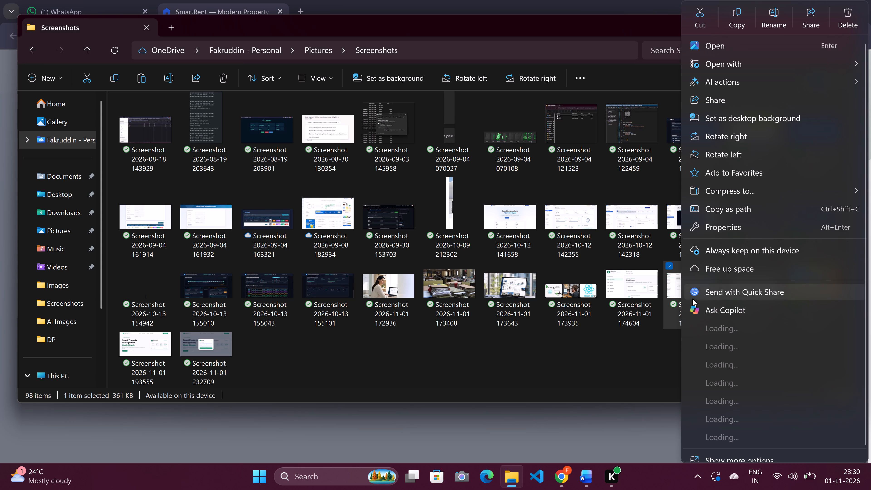
left_click(747, 17)
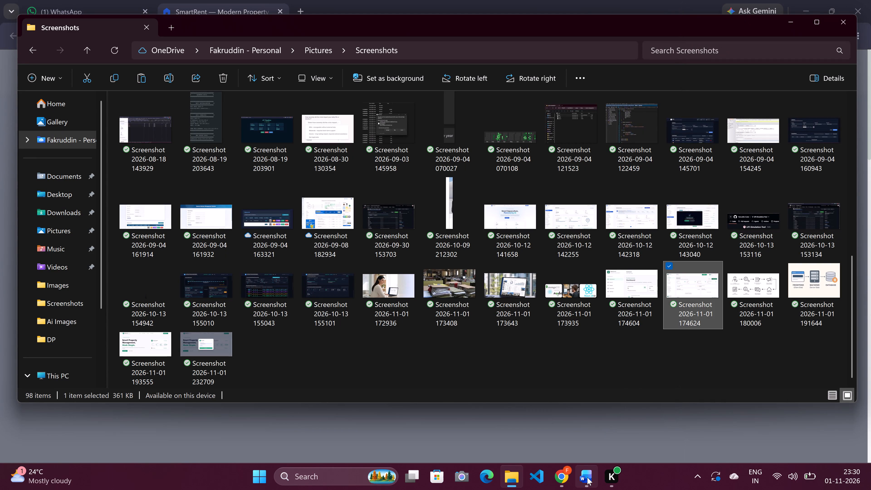
left_click(587, 477)
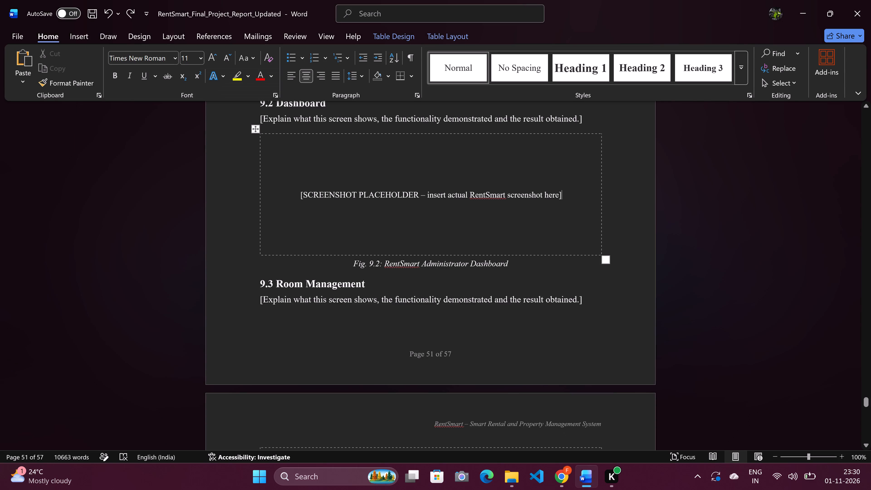
key("ctrl+v")
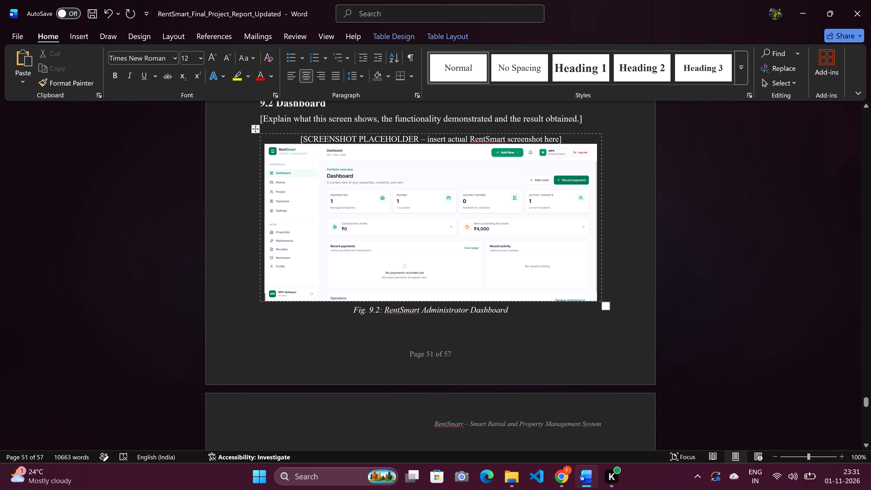
Open the Rooms page of the RentSmart web app in Chrome and capture a screenshot of the full Room Management page area.
scroll(539, 326, "up", 2)
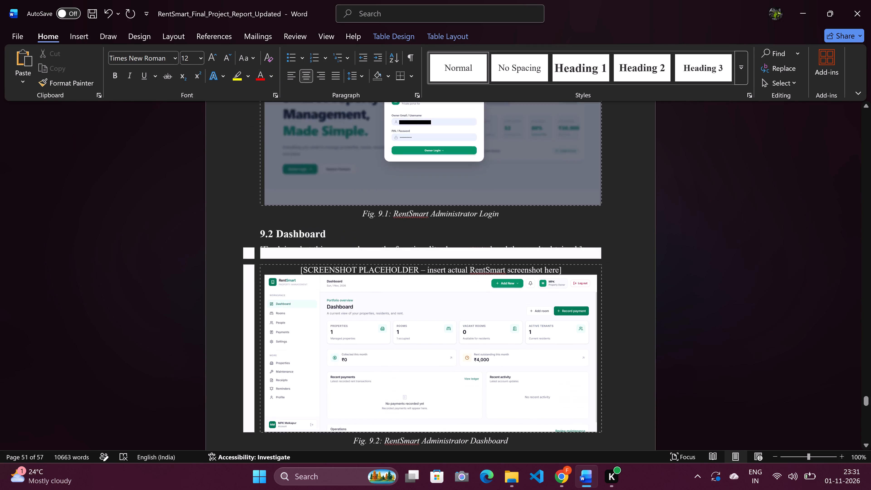
scroll(539, 326, "down", 3)
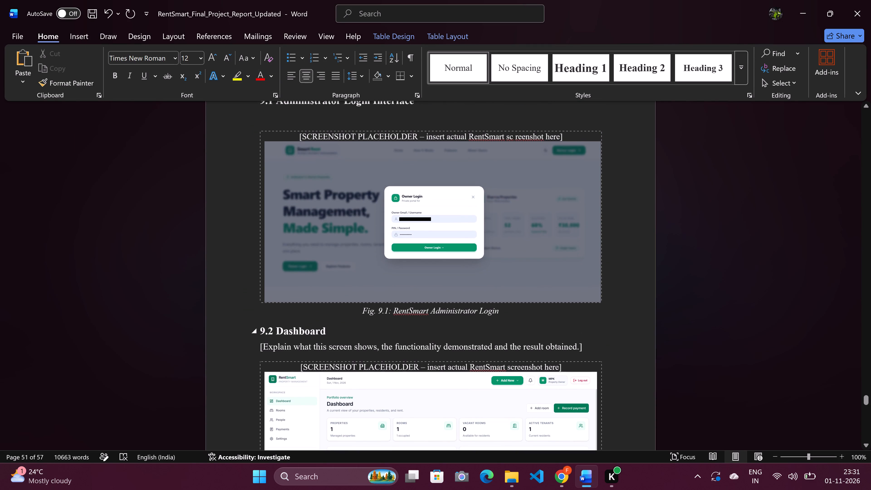
scroll(539, 326, "down", 2)
scroll(610, 357, "down", 2)
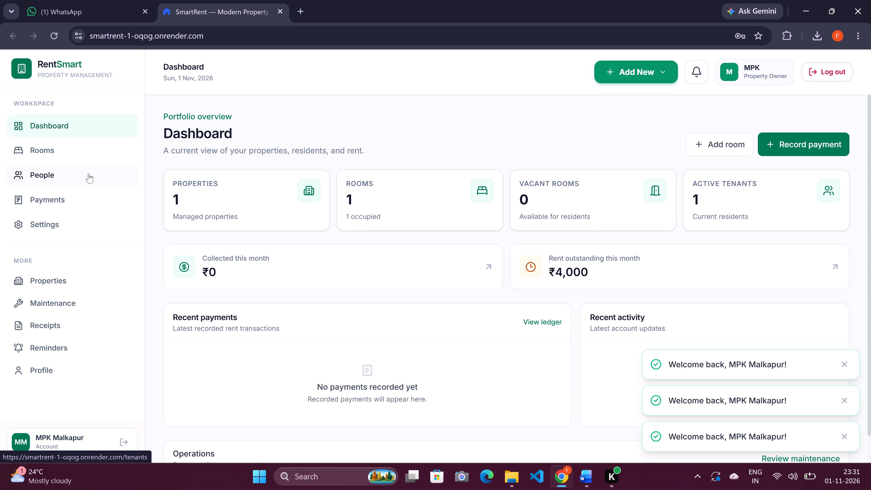
left_click(95, 152)
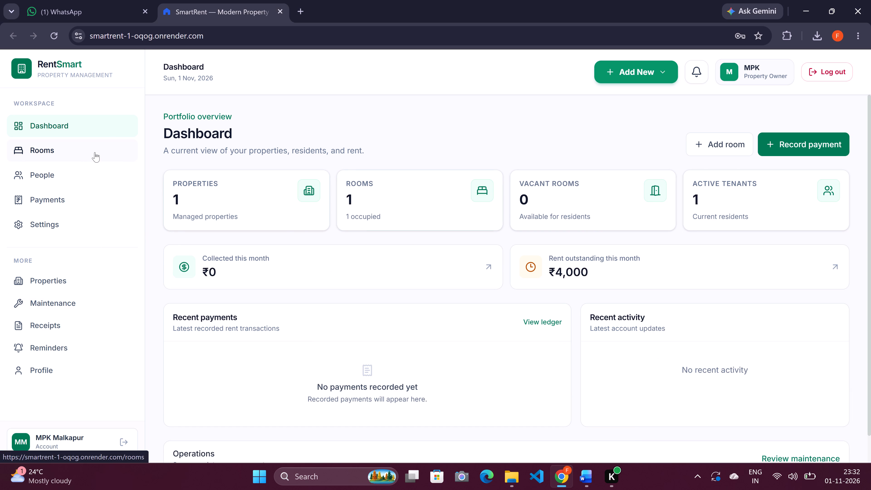
left_click(94, 155)
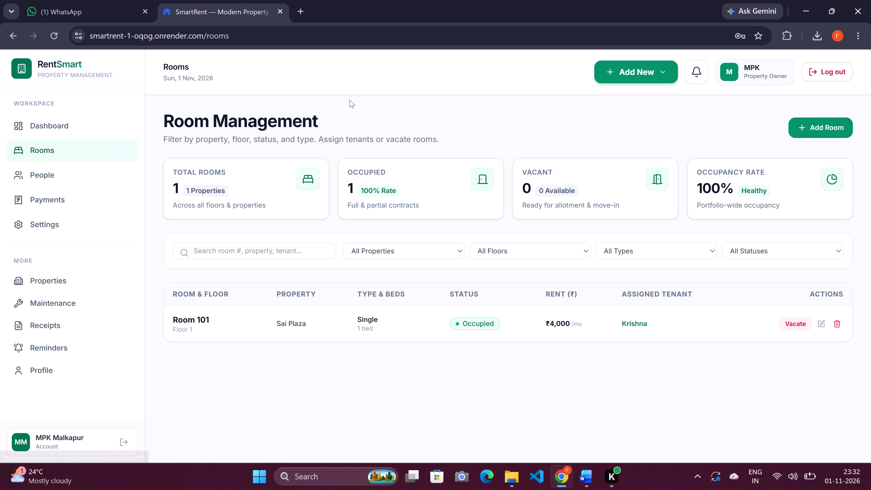
key("Print")
key("Print")
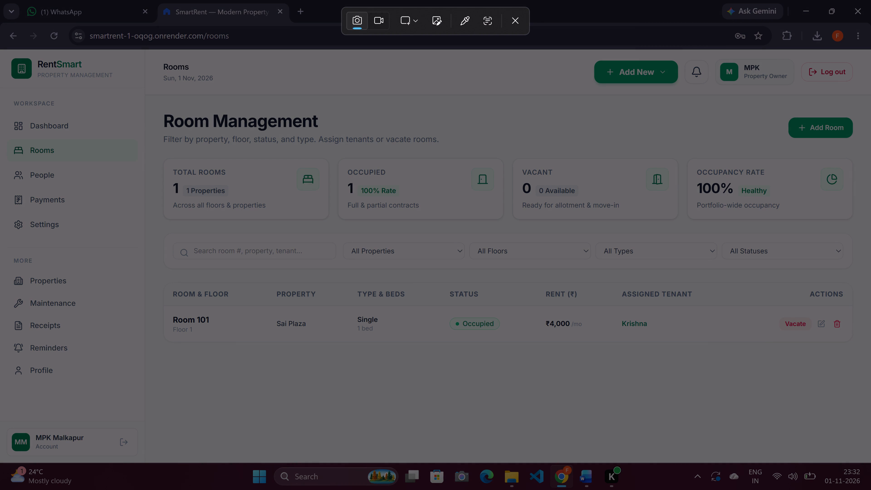
left_click_drag(0, 49, 476, 465)
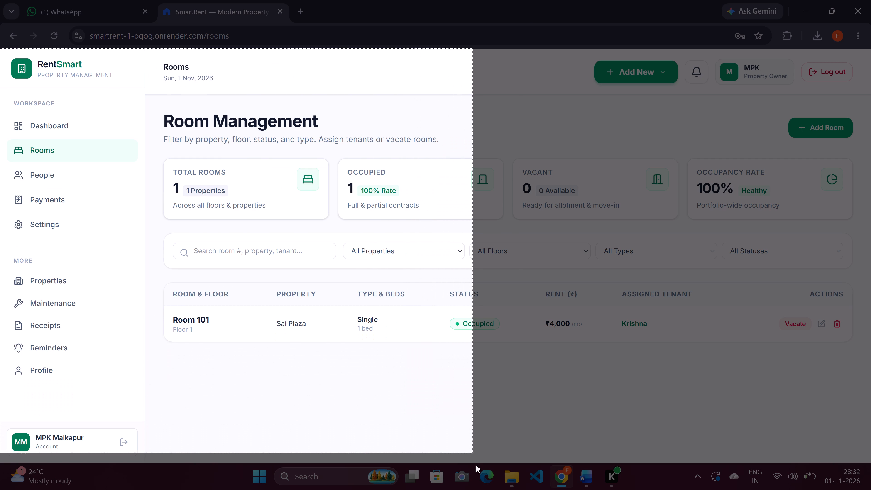
left_click_drag(476, 465, 642, 455)
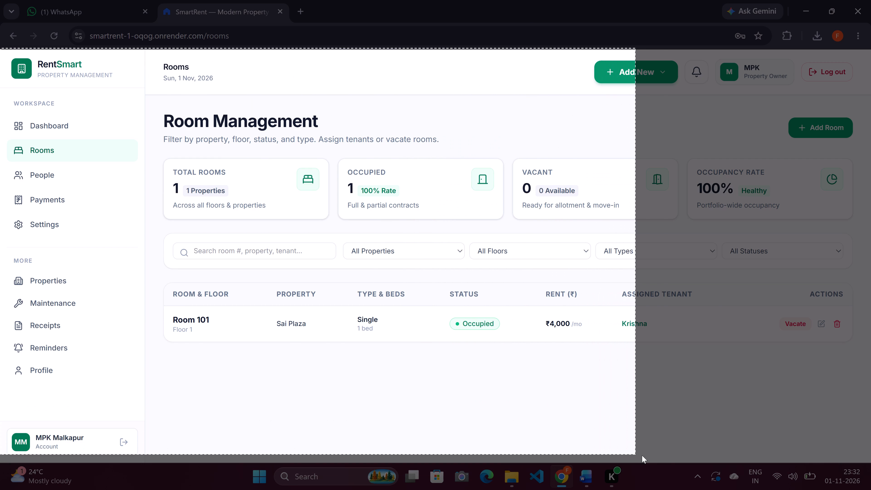
left_click_drag(642, 455, 825, 468)
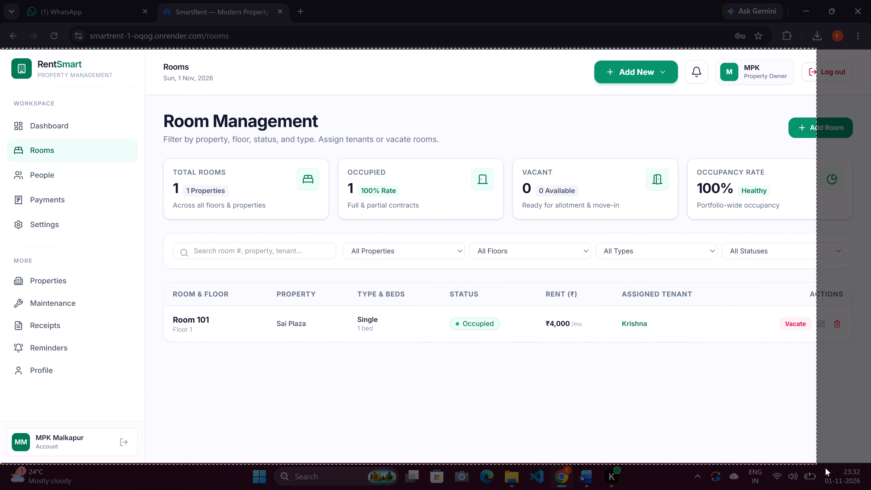
left_click_drag(825, 468, 870, 463)
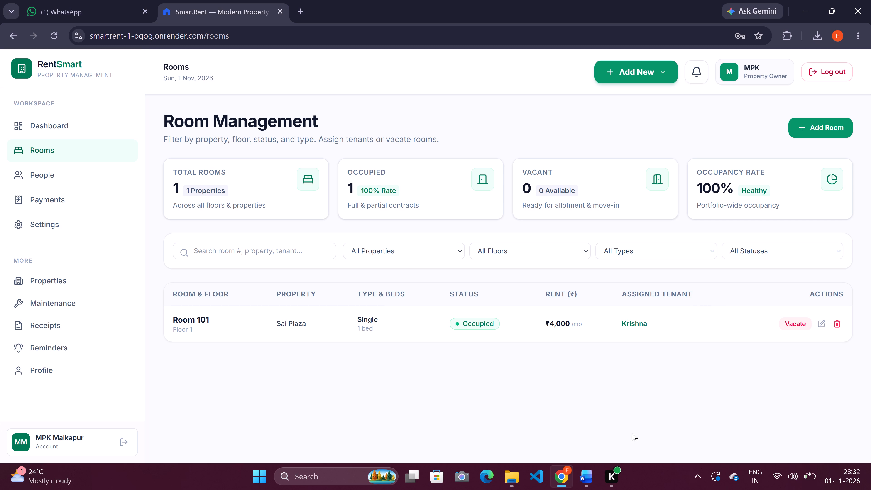
left_click(511, 483)
left_click(363, 347)
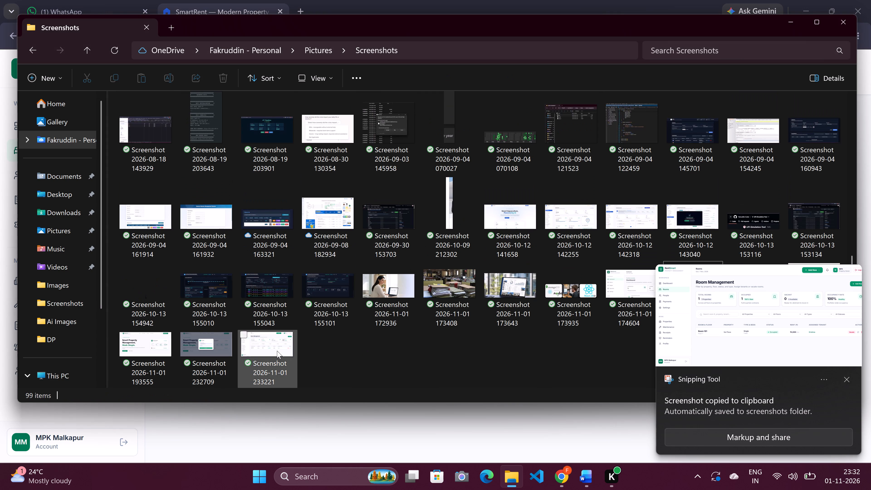
right_click(276, 351)
left_click(335, 12)
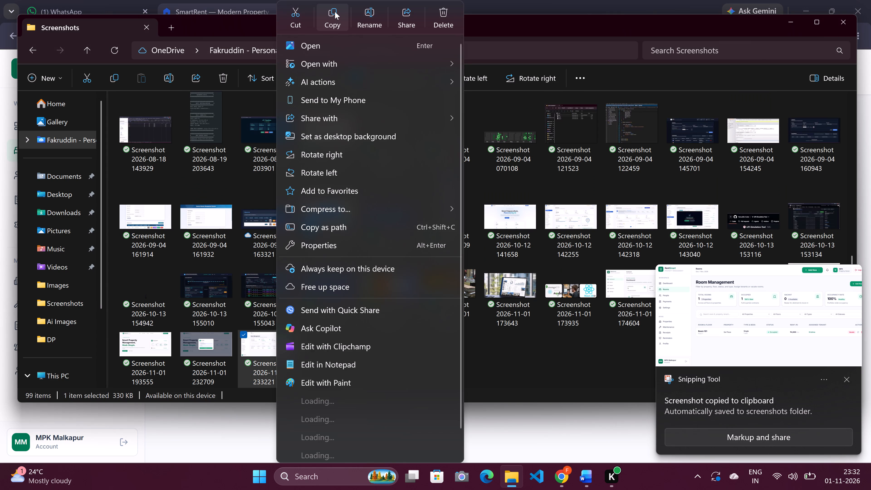
left_click(589, 483)
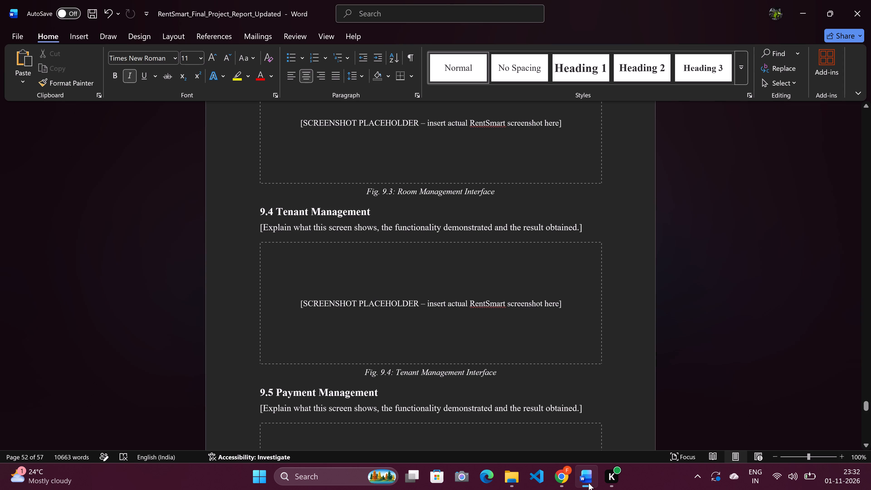
scroll(502, 275, "up", 2)
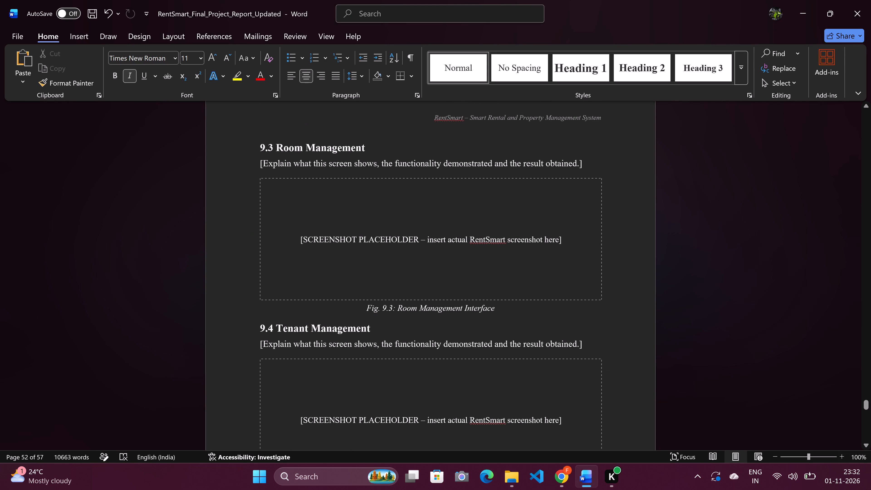
left_click(563, 240)
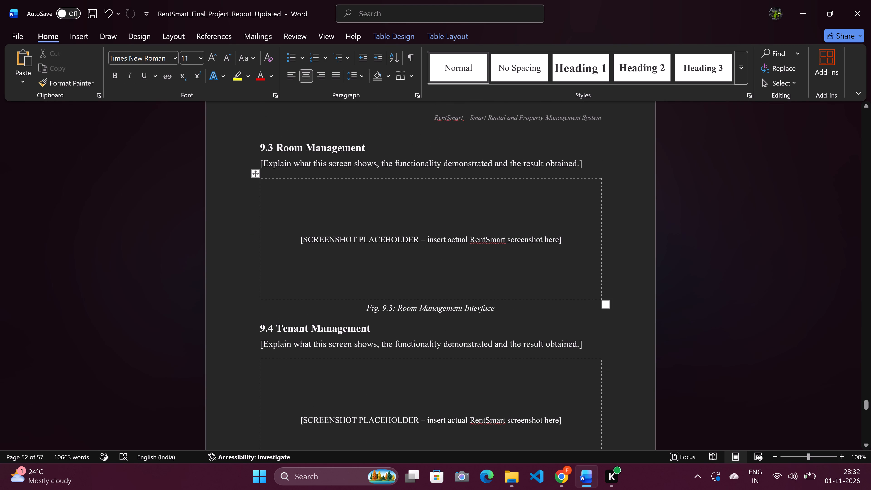
key("ctrl+v")
left_click(622, 222)
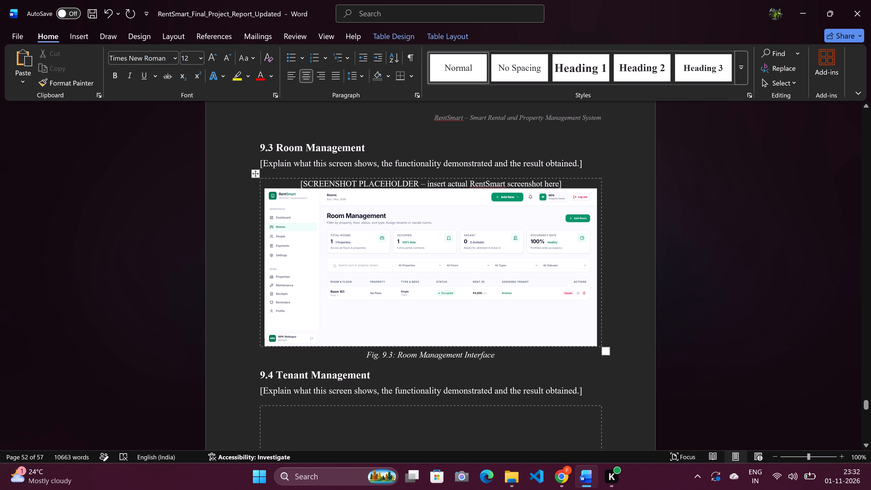
Open the People page of the RentSmart web app in Chrome and capture a screenshot of the full People / Tenants page area.
scroll(622, 263, "down", 1)
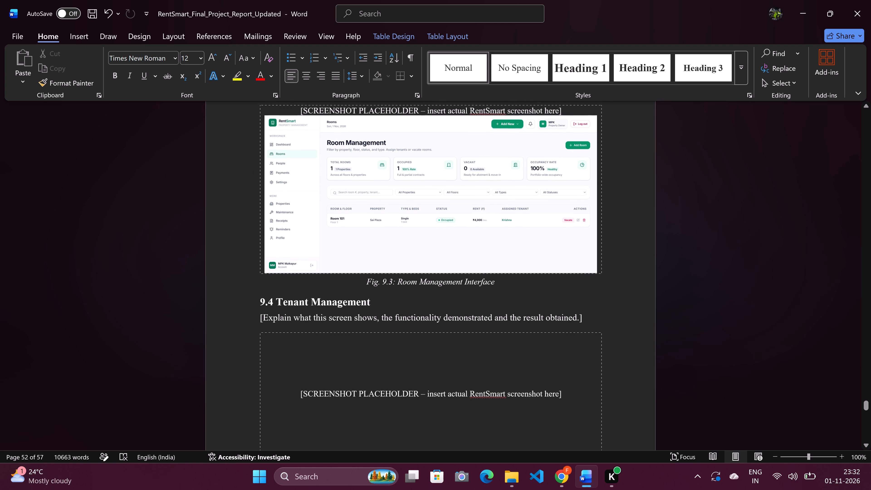
scroll(622, 263, "down", 3)
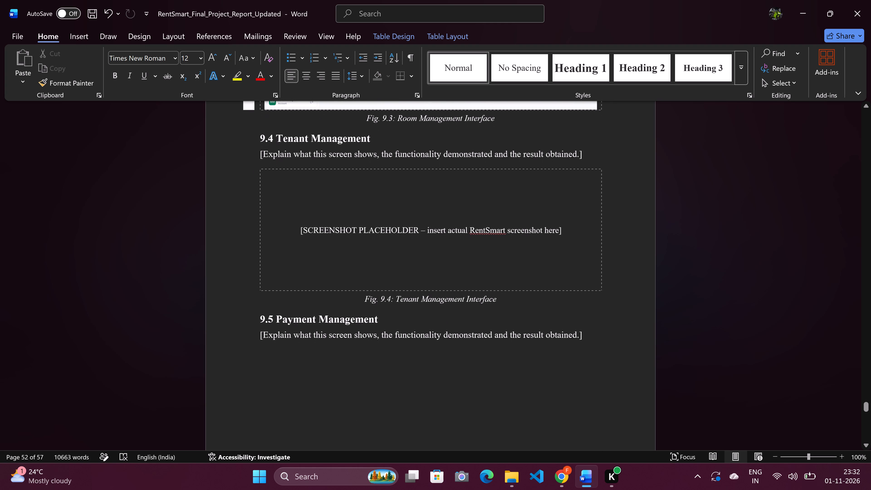
left_click(509, 482)
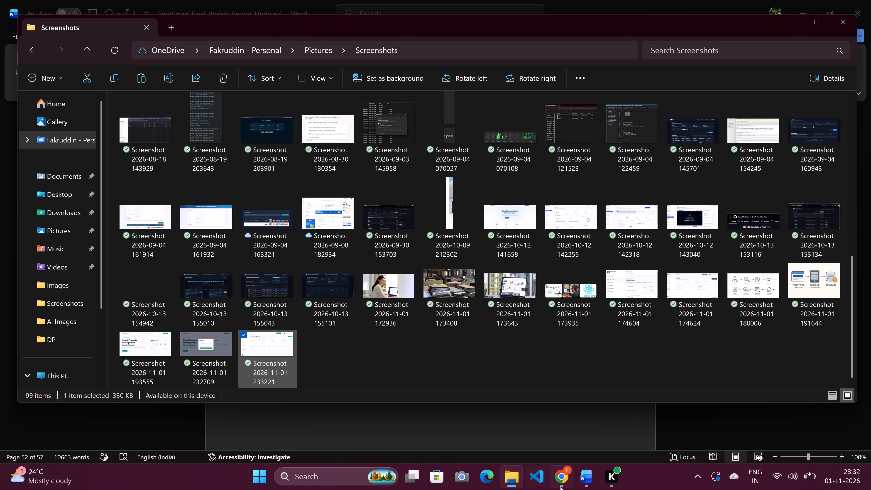
left_click(560, 487)
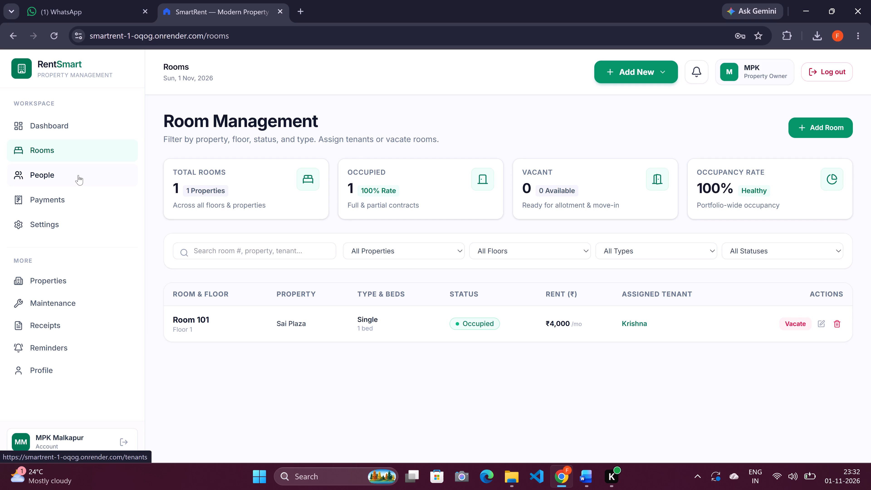
left_click(78, 175)
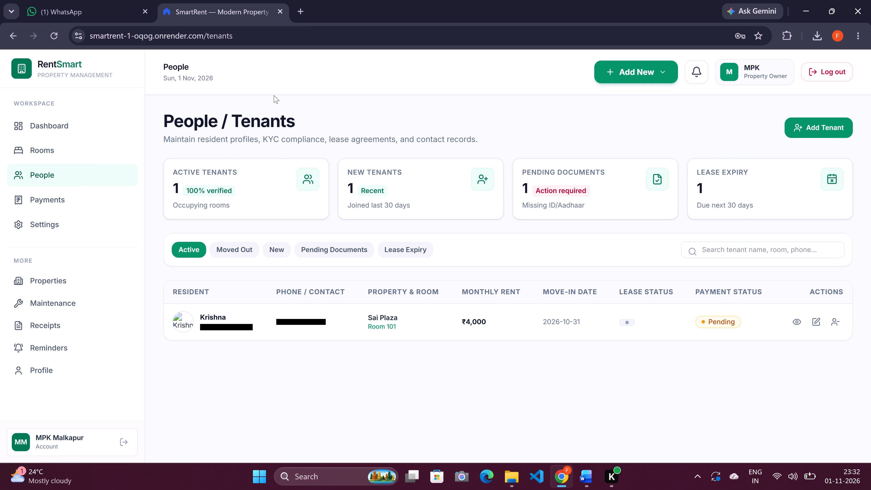
key("Print")
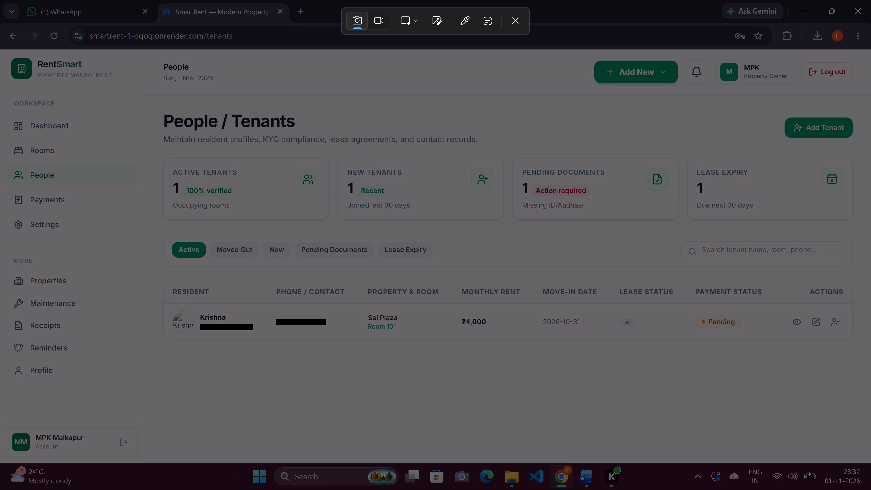
left_click_drag(0, 48, 215, 294)
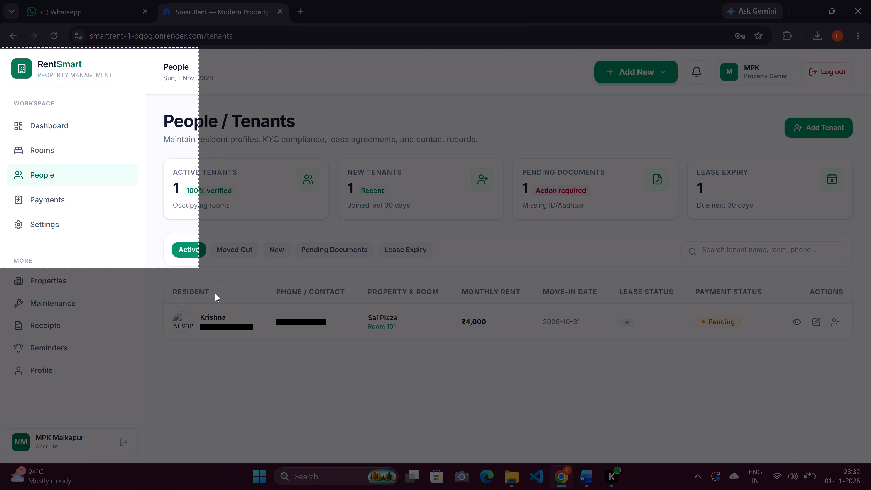
left_click_drag(215, 294, 335, 461)
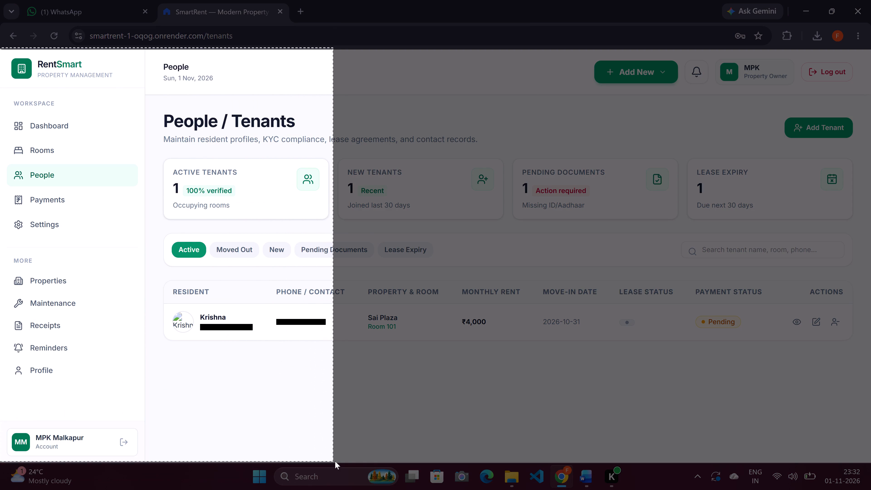
left_click_drag(335, 461, 402, 446)
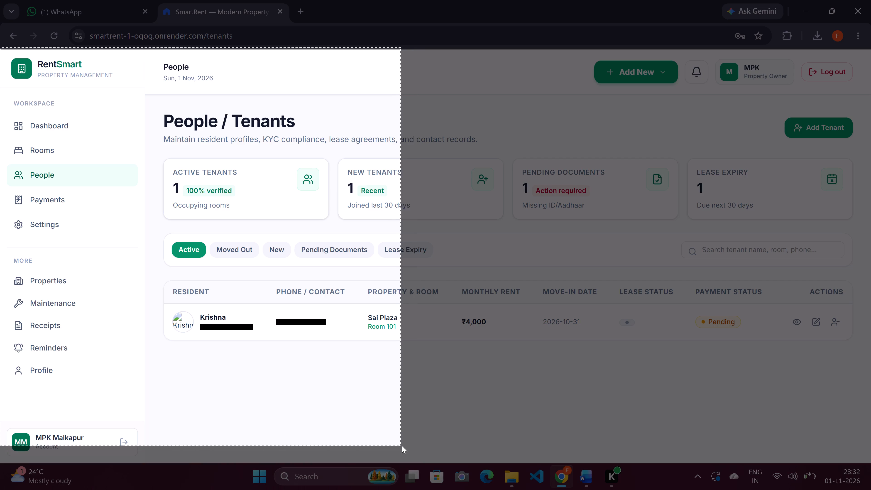
left_click_drag(402, 446, 567, 455)
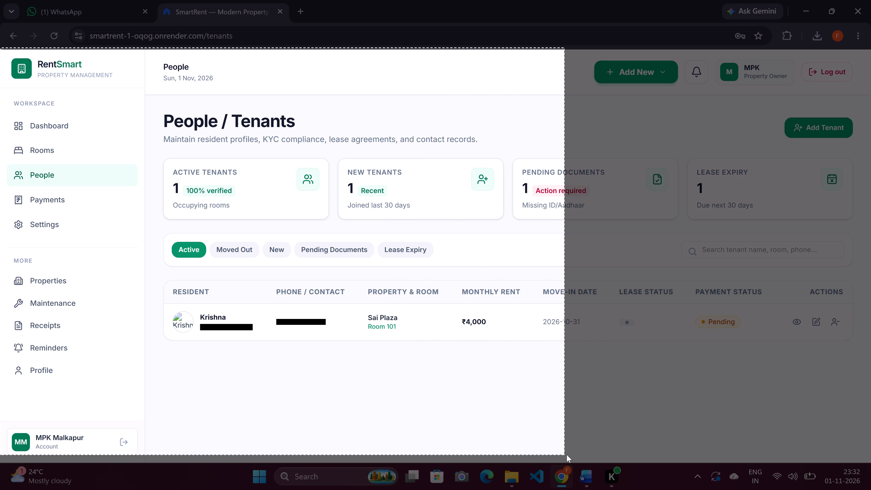
left_click_drag(567, 455, 715, 456)
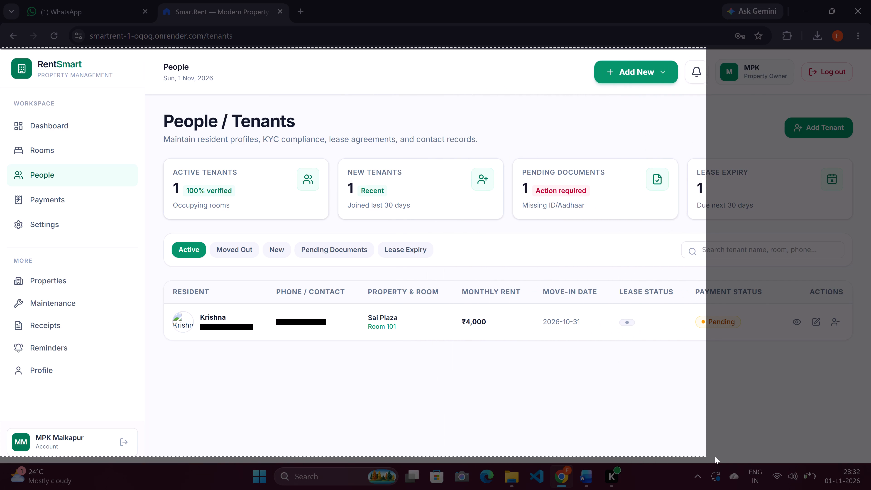
left_click_drag(715, 456, 833, 461)
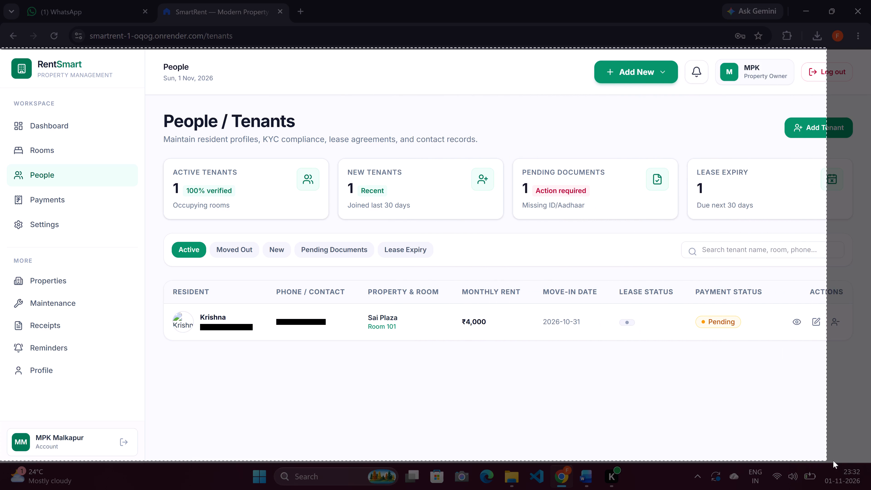
left_click_drag(833, 461, 870, 461)
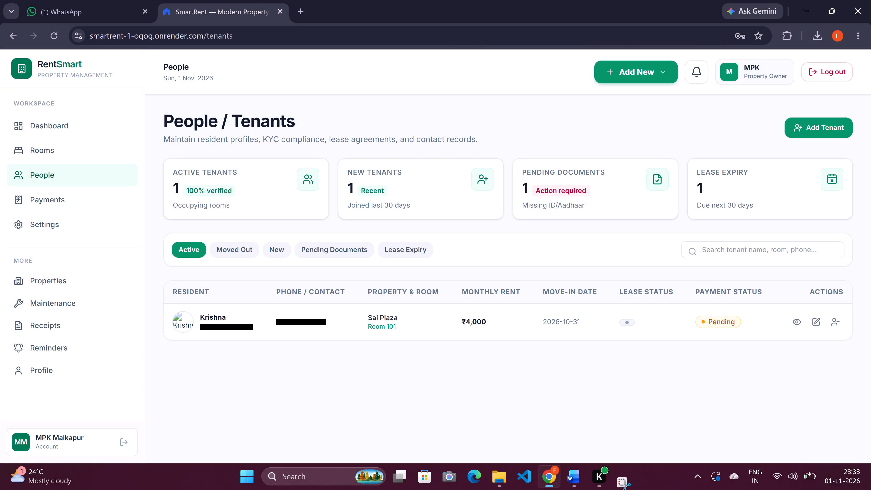
left_click(515, 480)
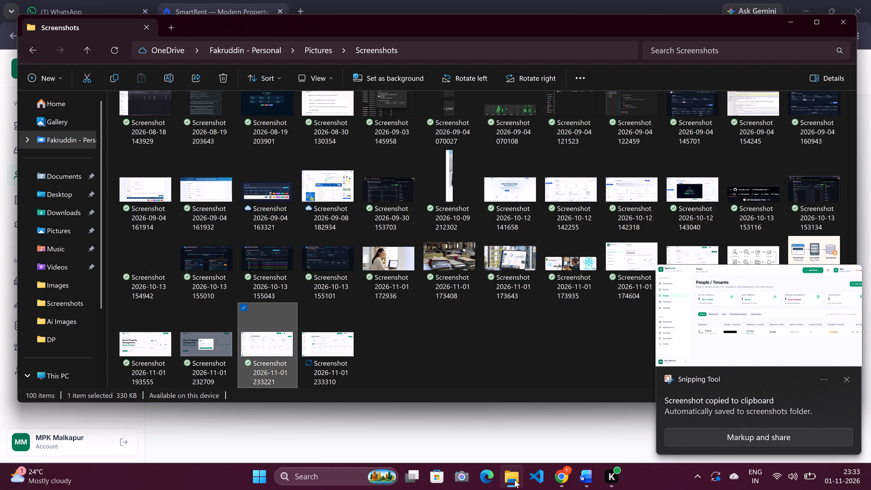
left_click(336, 354)
right_click(336, 354)
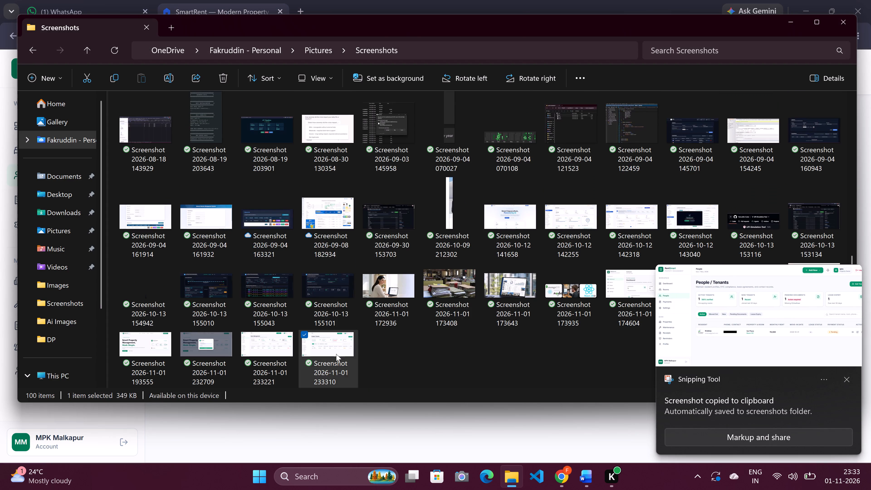
left_click(387, 13)
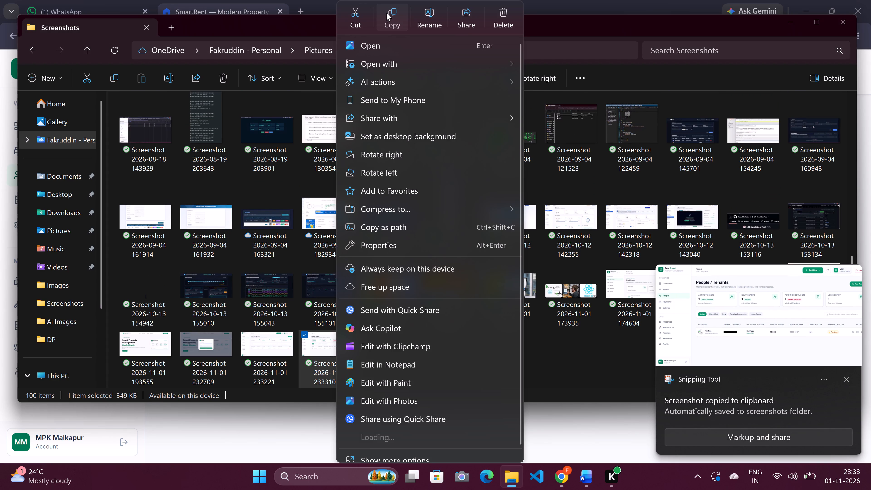
double_click(560, 353)
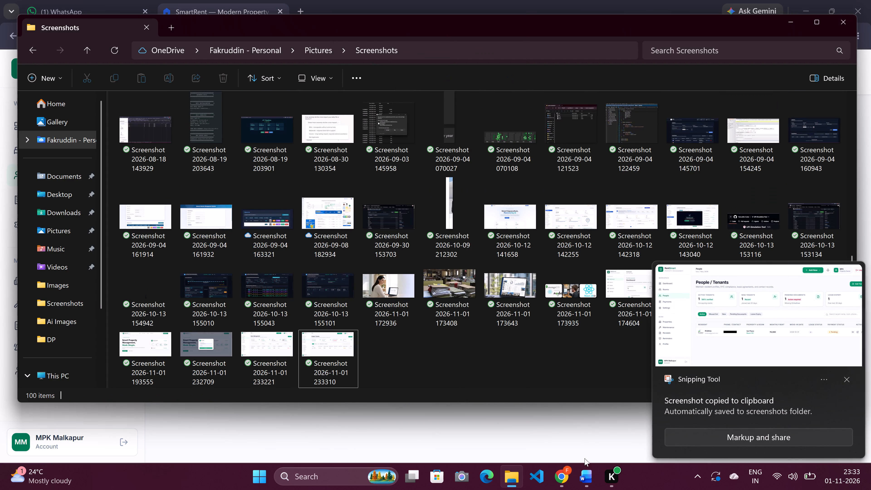
left_click(586, 485)
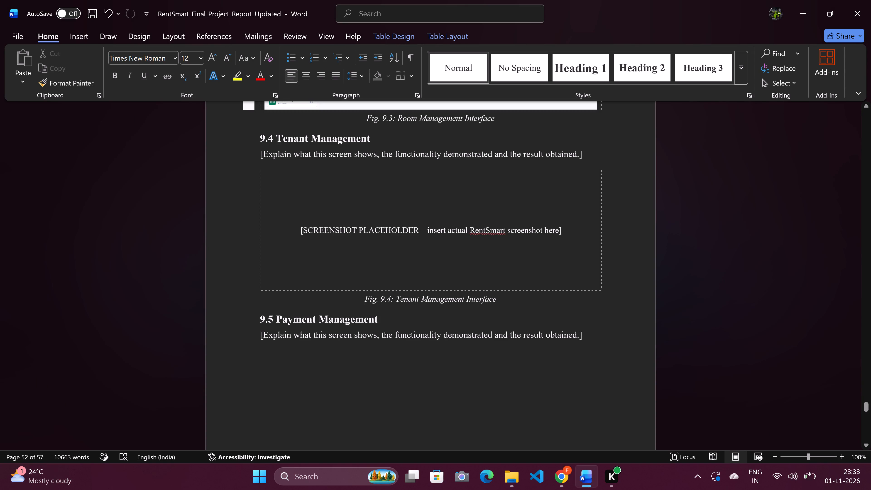
left_click(566, 233)
key("ctrl+v")
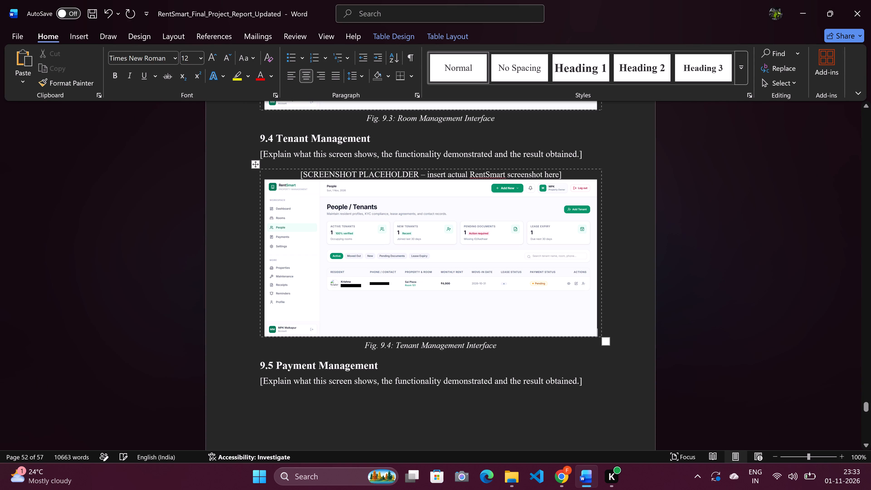
left_click(626, 201)
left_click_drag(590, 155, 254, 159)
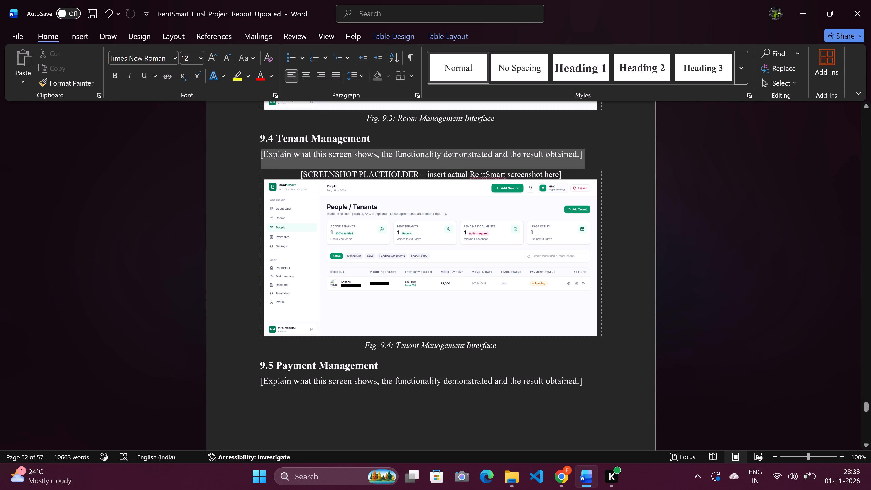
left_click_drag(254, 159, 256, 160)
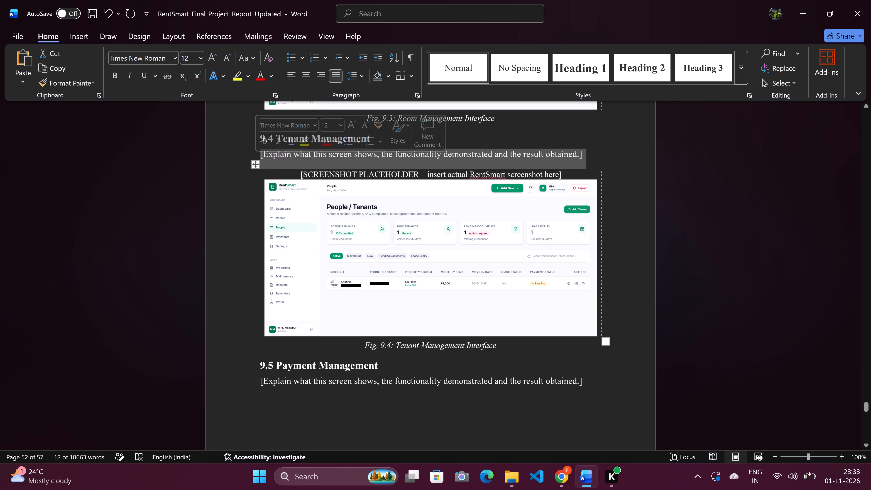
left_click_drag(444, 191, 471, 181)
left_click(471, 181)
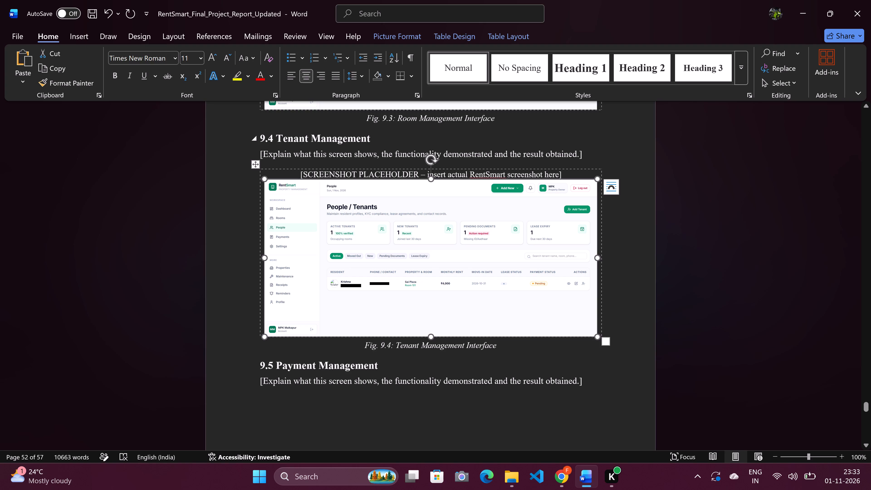
Review the inserted screenshots and explanation lines from section 9.4 back to the start of chapter 9.
left_click(570, 141)
scroll(608, 187, "up", 3)
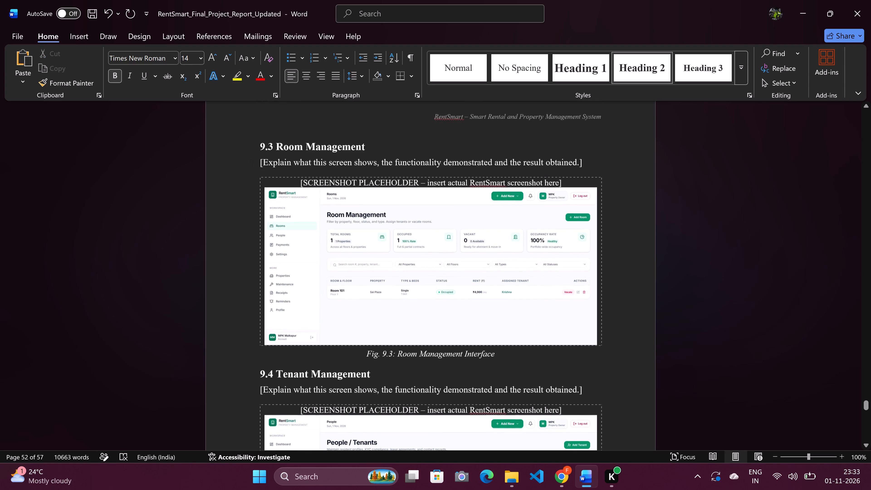
scroll(608, 187, "up", 4)
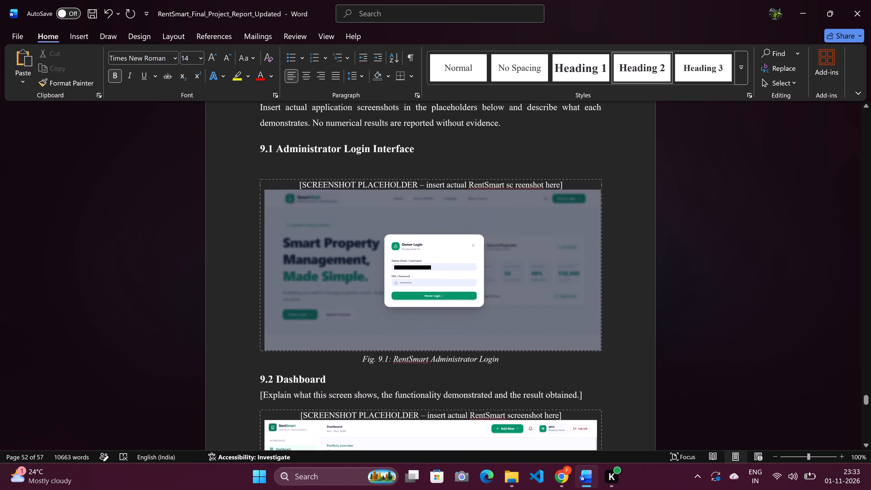
scroll(608, 187, "up", 1)
scroll(608, 187, "down", 2)
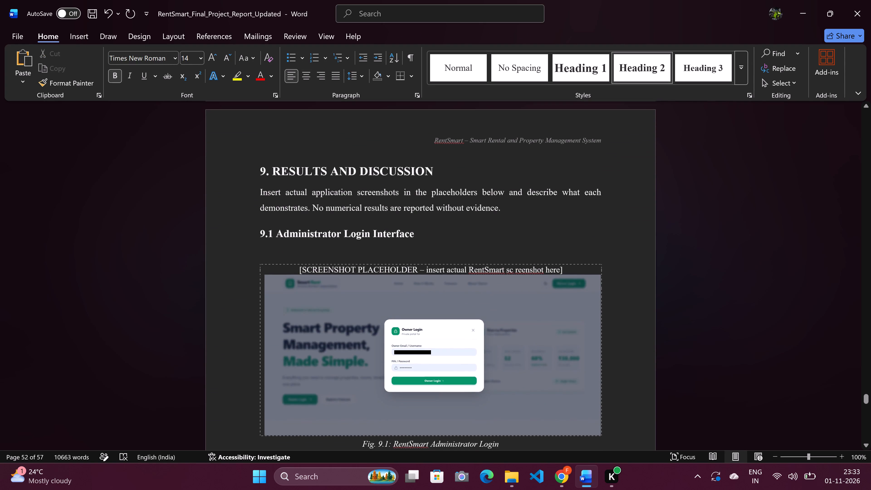
scroll(608, 187, "down", 1)
scroll(493, 206, "down", 1)
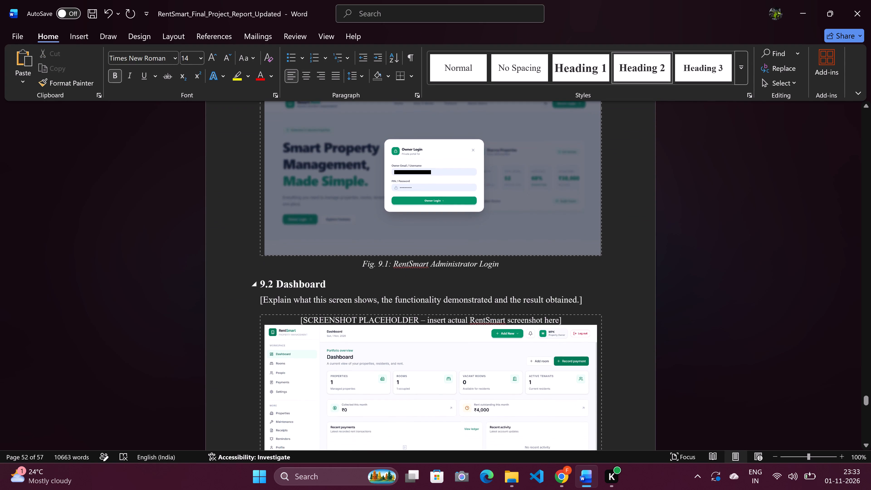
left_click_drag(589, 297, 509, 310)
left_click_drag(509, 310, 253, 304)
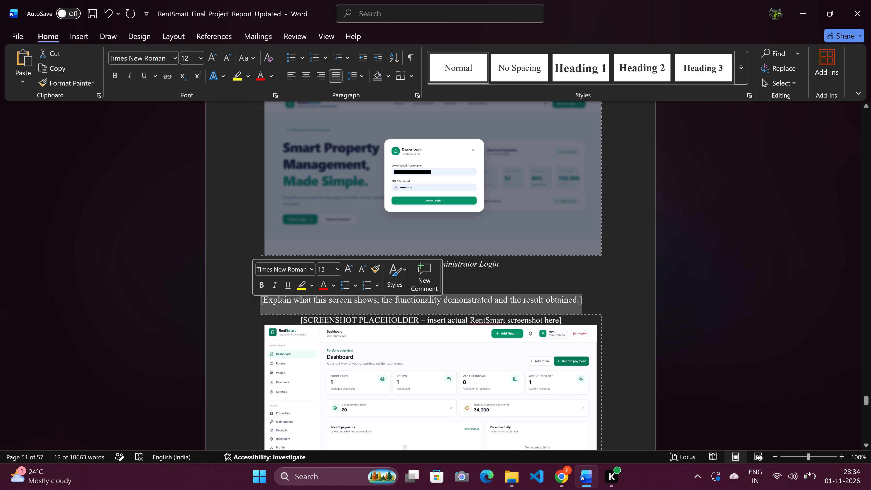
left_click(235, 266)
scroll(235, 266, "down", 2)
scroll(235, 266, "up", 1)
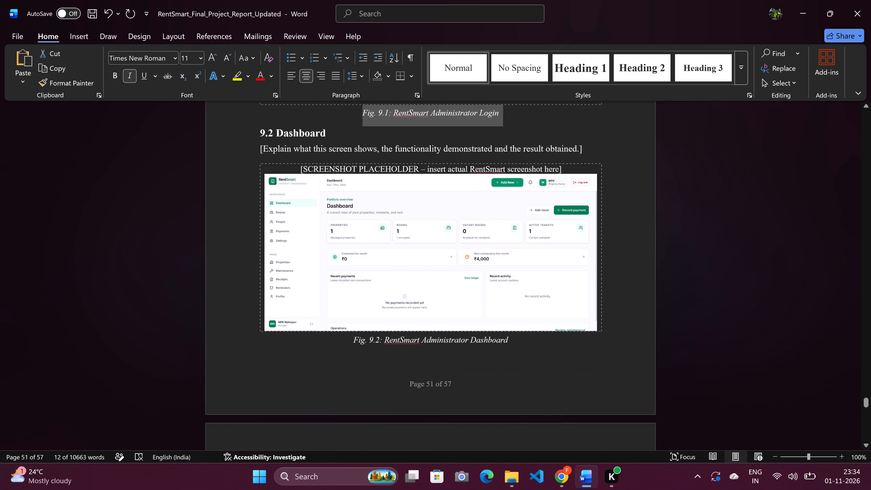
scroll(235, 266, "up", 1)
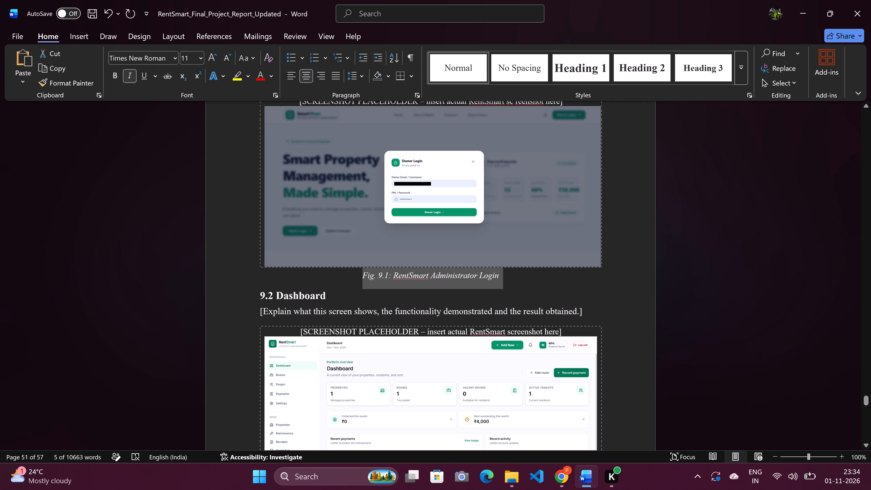
Copy the bracketed explanation placeholder line under the 9.2 Dashboard heading and return to section 9.1.
left_click_drag(588, 311, 259, 316)
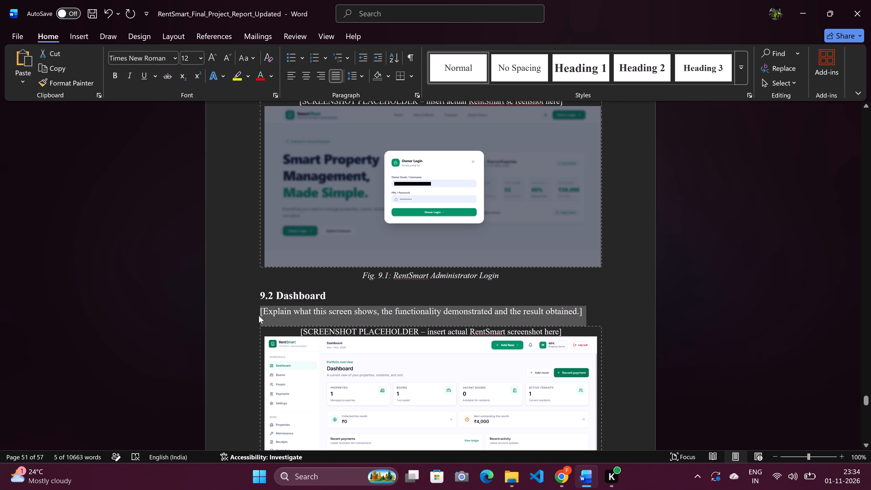
key("ctrl+c")
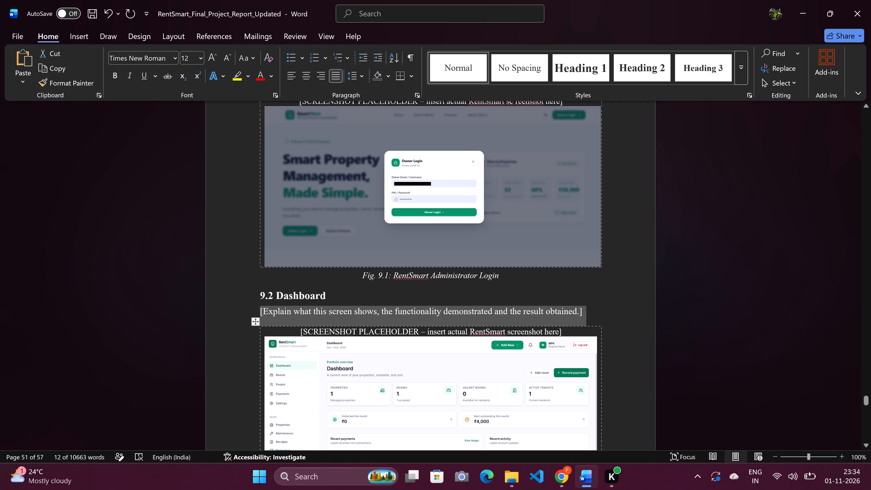
left_click(594, 290)
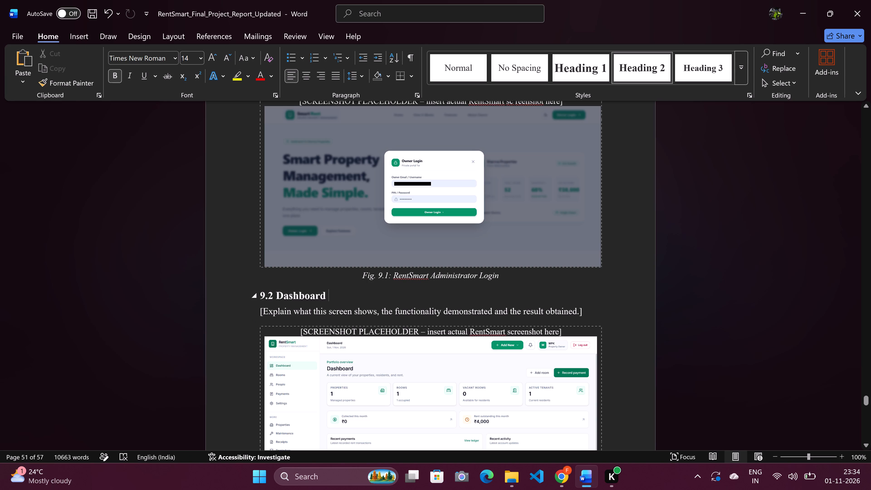
scroll(711, 254, "up", 2)
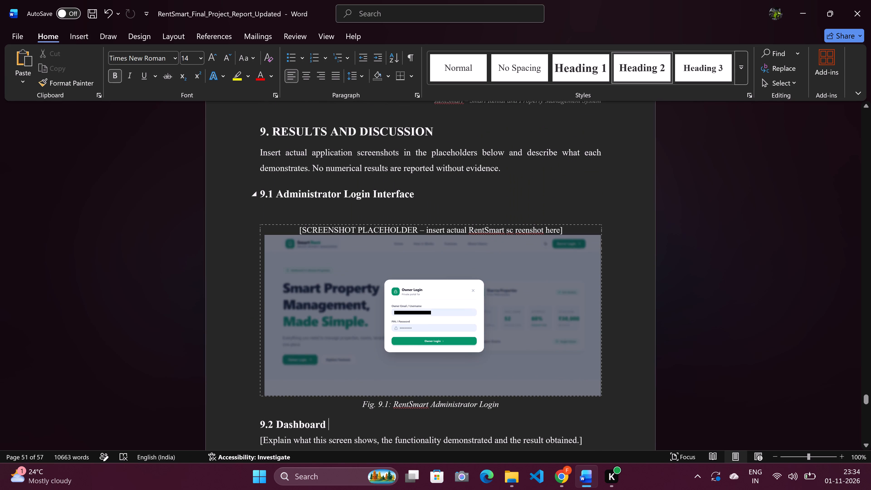
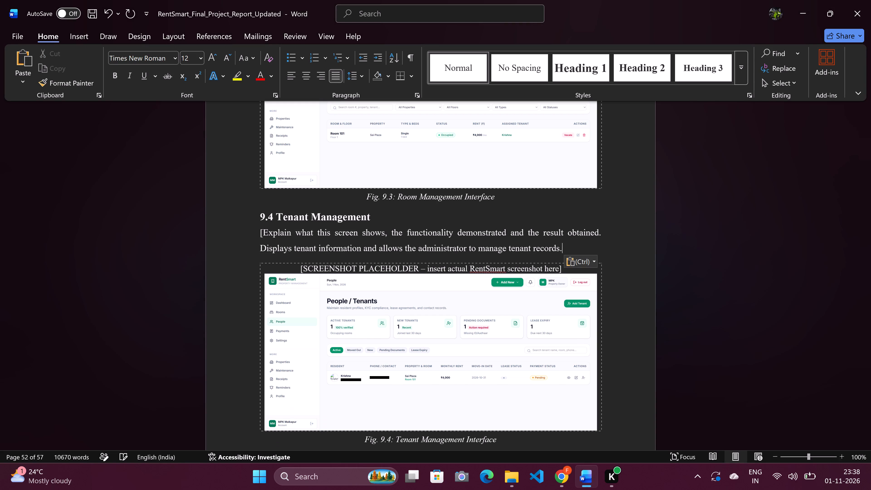
Delete the remaining "Explain what this screen shows" placeholder before the 9.4 Tenant Management sentence and put a single space in its place.
left_click_drag(604, 233, 267, 232)
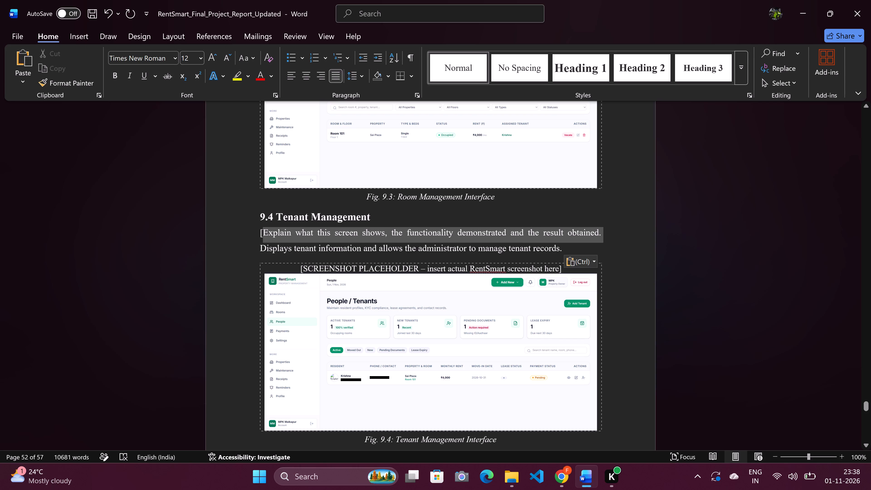
left_click_drag(267, 232, 221, 232)
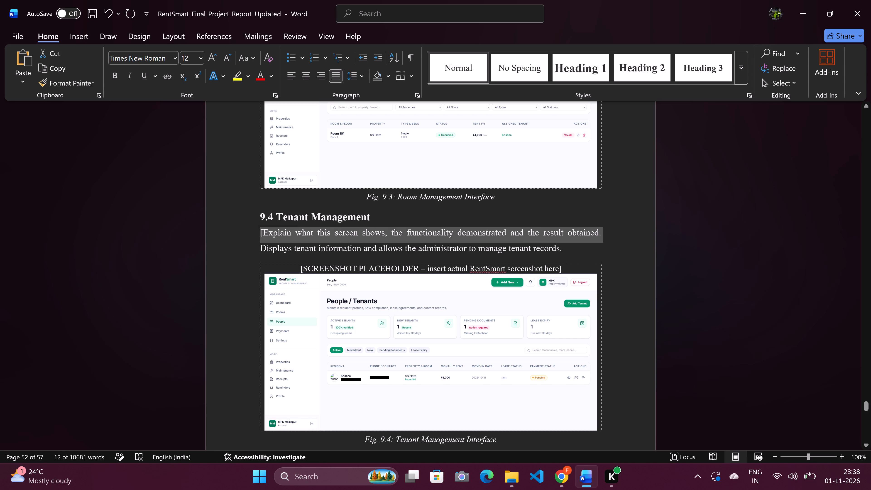
key("BackSpace")
key("space")
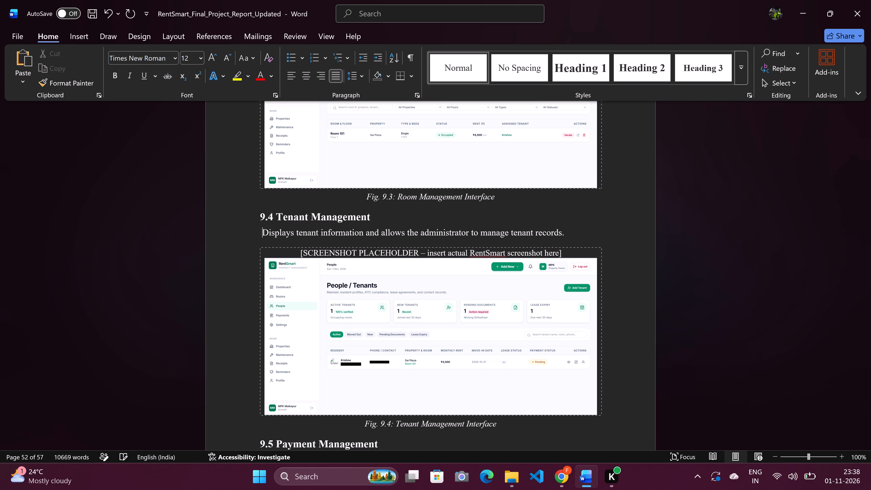
Insert three blank lines after the Fig. 9.4 caption to push the 9.5 Payment Management heading onto the following page.
scroll(313, 291, "down", 3)
scroll(403, 275, "down", 1)
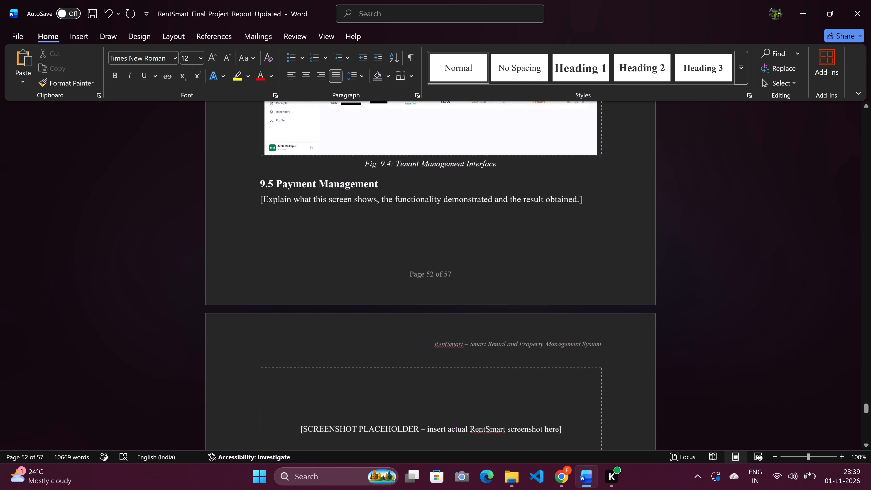
scroll(403, 275, "down", 1)
scroll(403, 275, "up", 2)
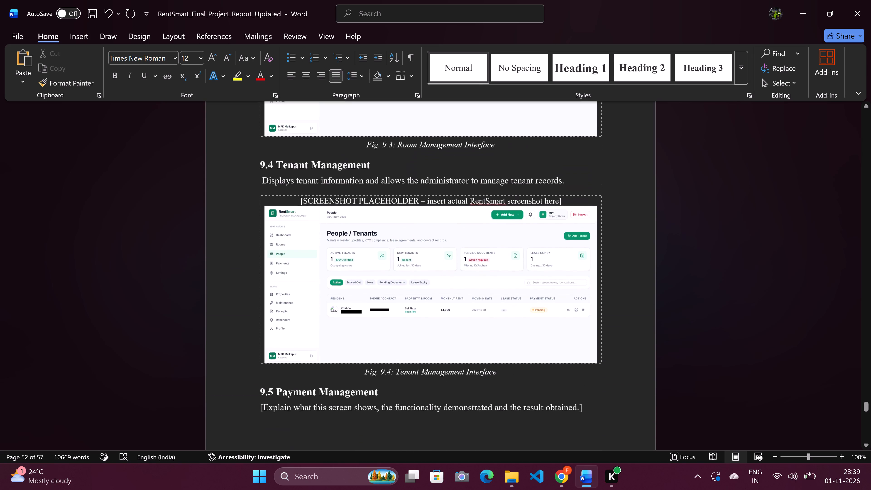
scroll(403, 275, "down", 2)
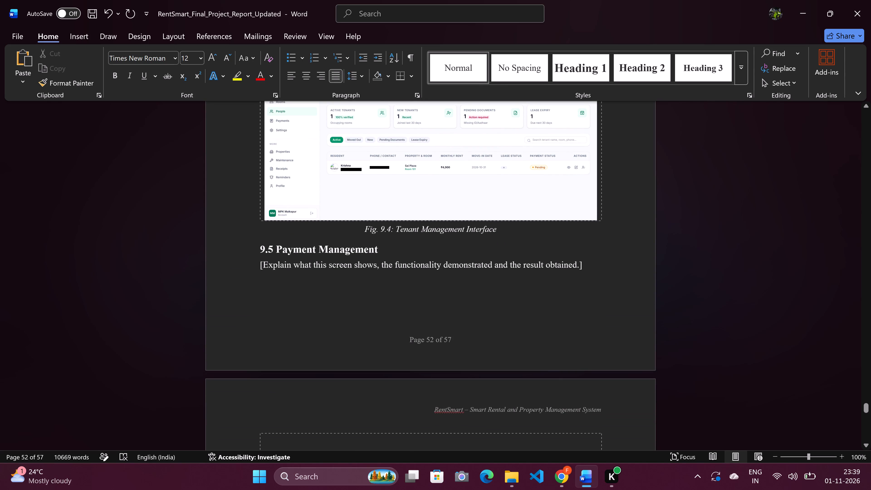
left_click(516, 228)
key("Return")
key("Return")
key("Return")
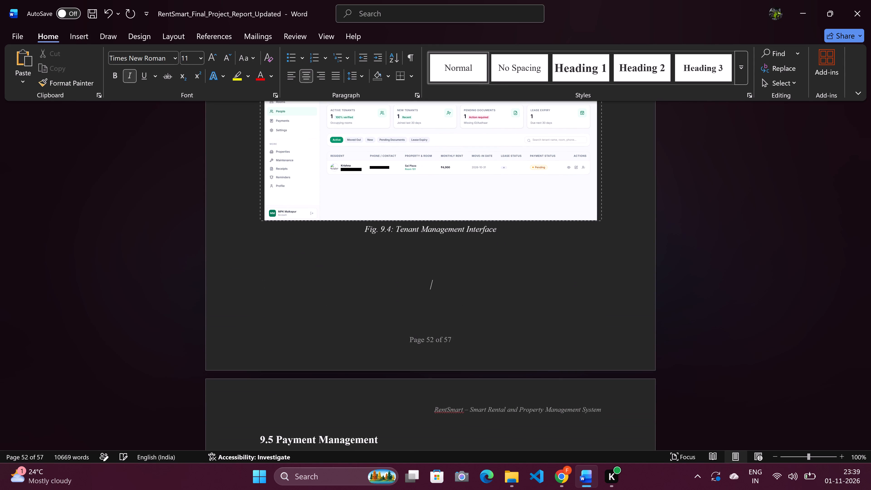
scroll(512, 253, "up", 3)
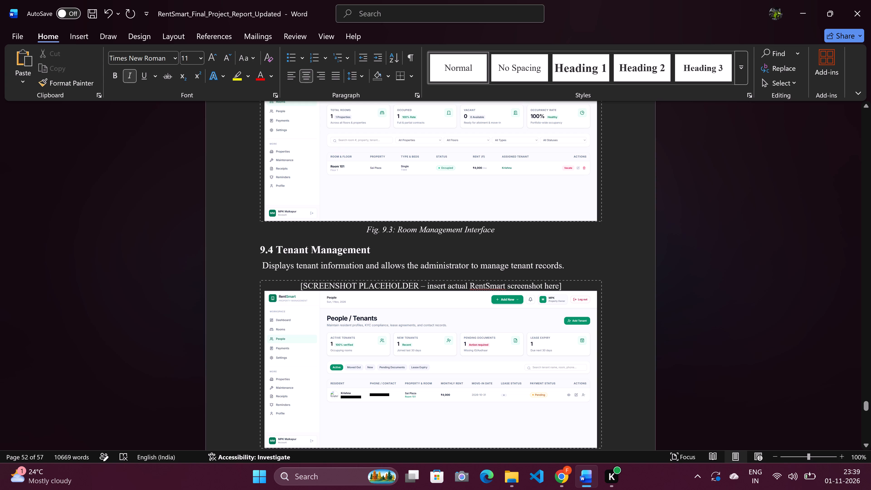
Insert a blank line after the Fig. 9.3 caption to separate it from the 9.4 Tenant Management heading.
left_click(519, 222)
key("Return")
scroll(501, 245, "down", 2)
scroll(501, 245, "up", 2)
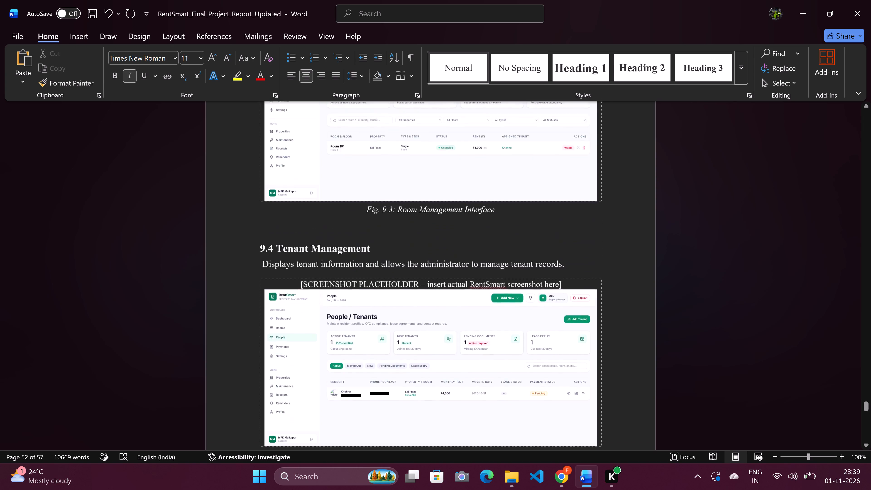
Insert a blank line after the Fig. 9.1 caption to separate it from the 9.2 Dashboard heading.
scroll(501, 245, "up", 1)
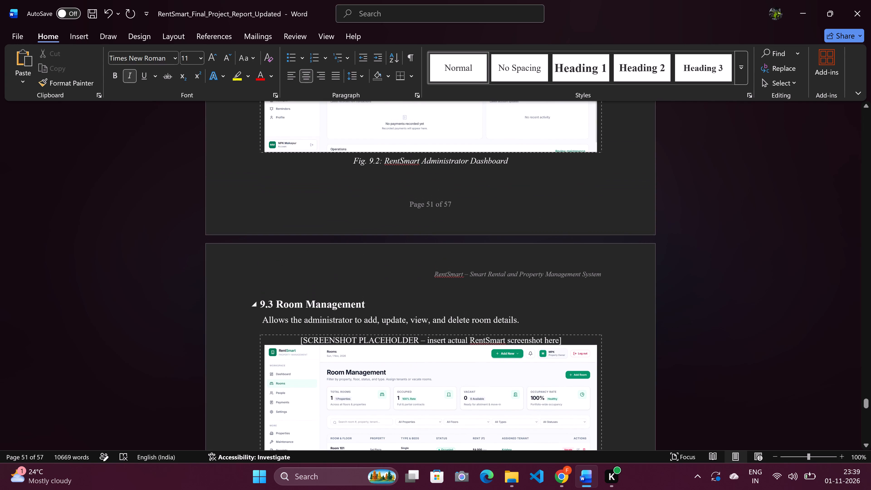
scroll(408, 318, "up", 3)
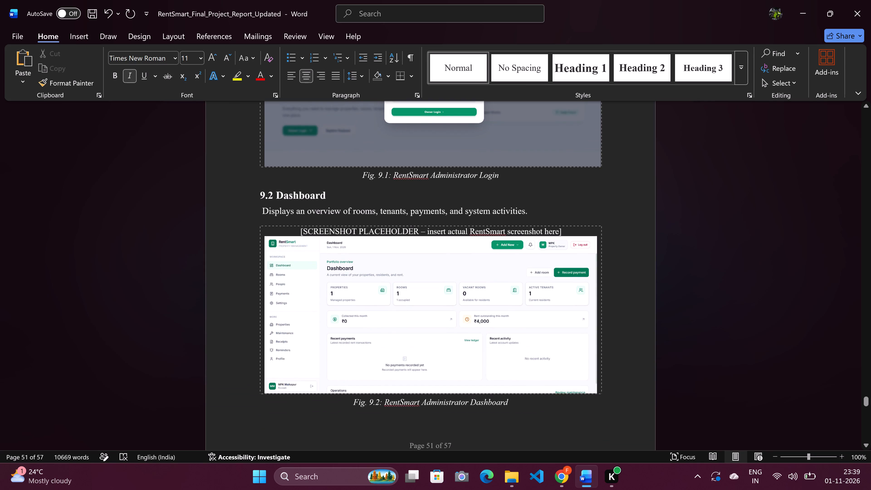
scroll(447, 250, "up", 1)
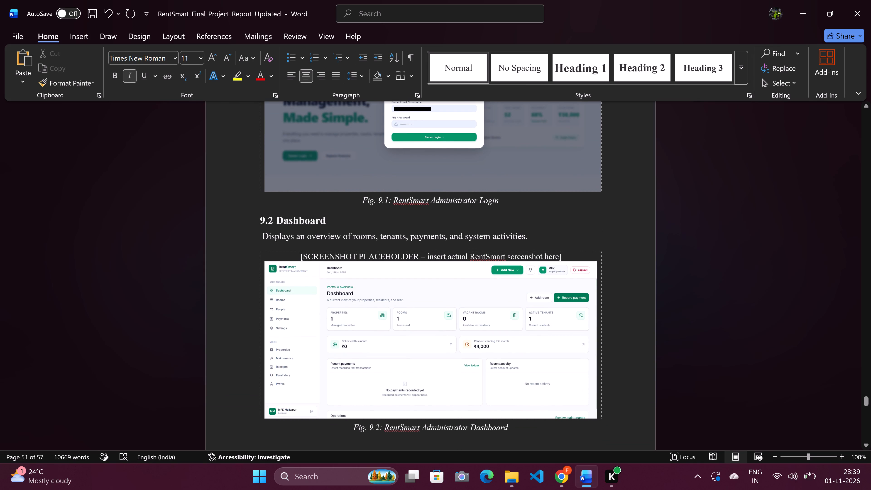
left_click(500, 200)
left_click(500, 200)
key("Return")
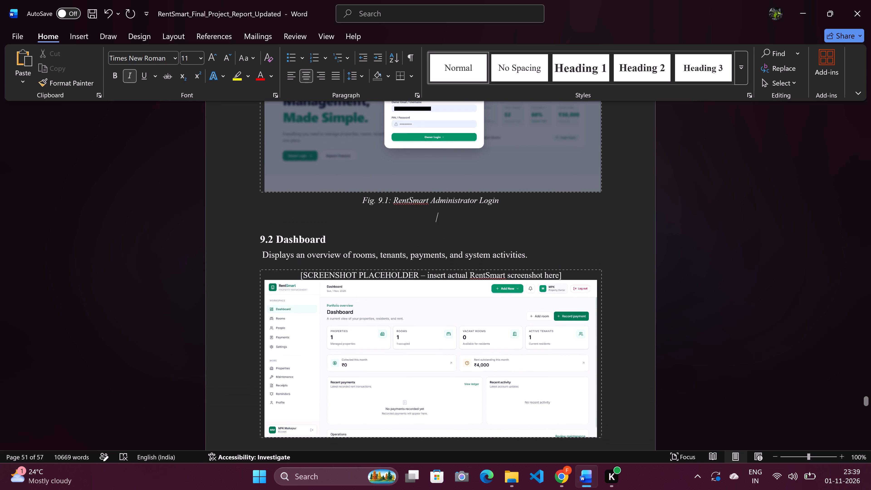
Review the spacing and page breaks of the Results and Discussion chapter from 9.1 Administrator Login Interface down to 9.6 QR Payment.
scroll(507, 234, "up", 3)
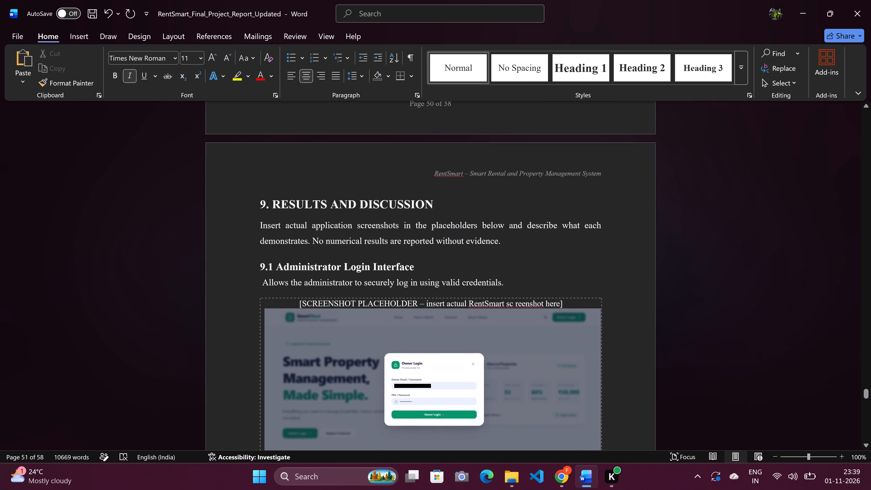
scroll(507, 234, "down", 4)
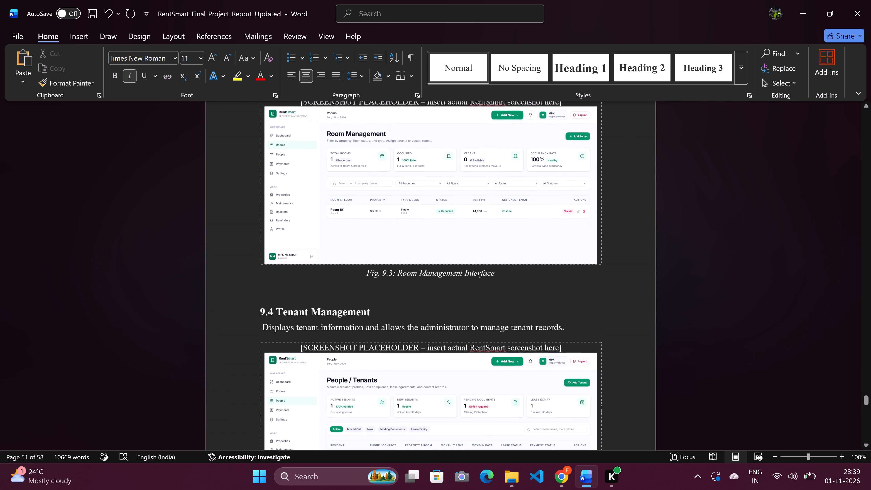
scroll(507, 234, "down", 3)
scroll(455, 287, "down", 1)
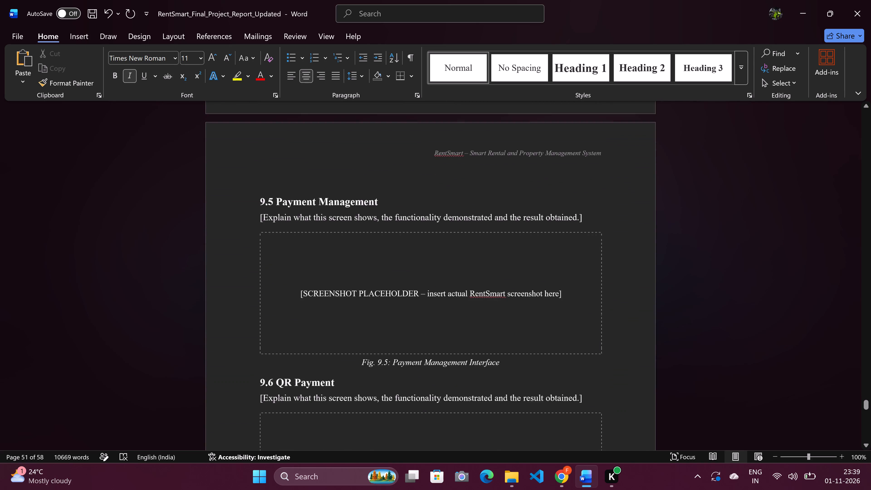
scroll(455, 287, "down", 1)
Open the Payments page of the RentSmart site in Chrome and capture its whole page area, without the browser bars, as a screenshot.
left_click(562, 488)
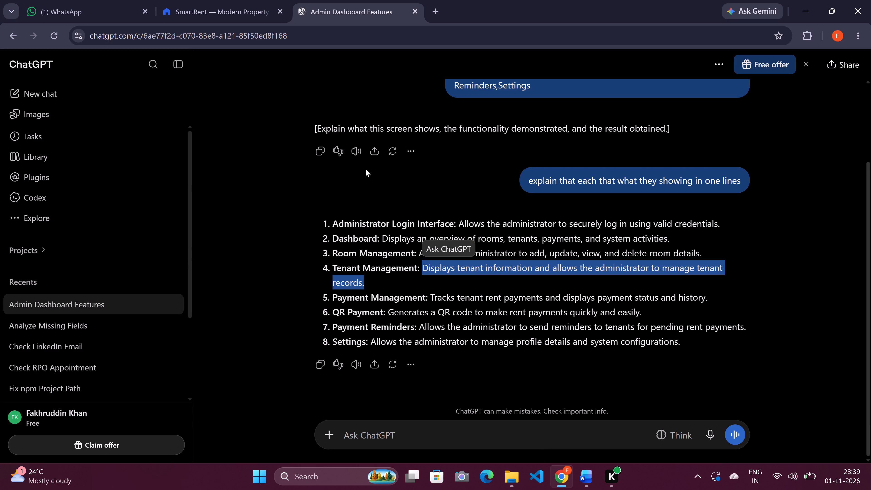
left_click(228, 0)
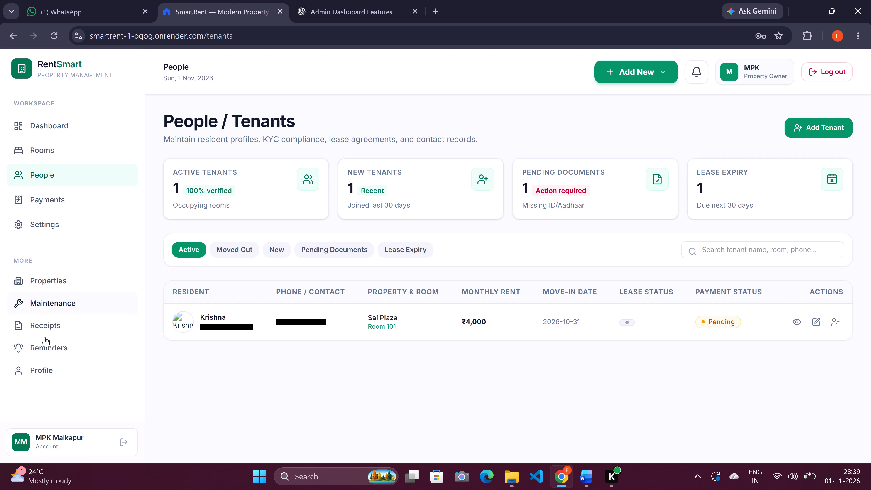
left_click_drag(59, 215, 64, 203)
left_click(64, 203)
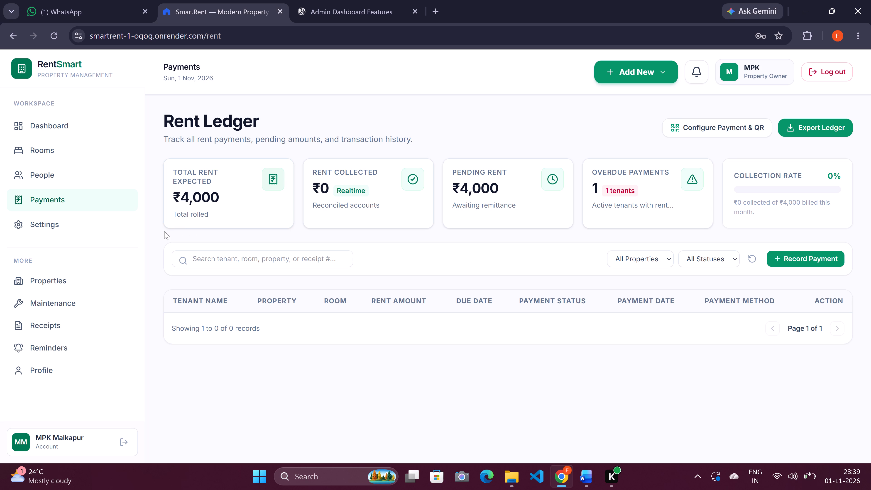
key("Print")
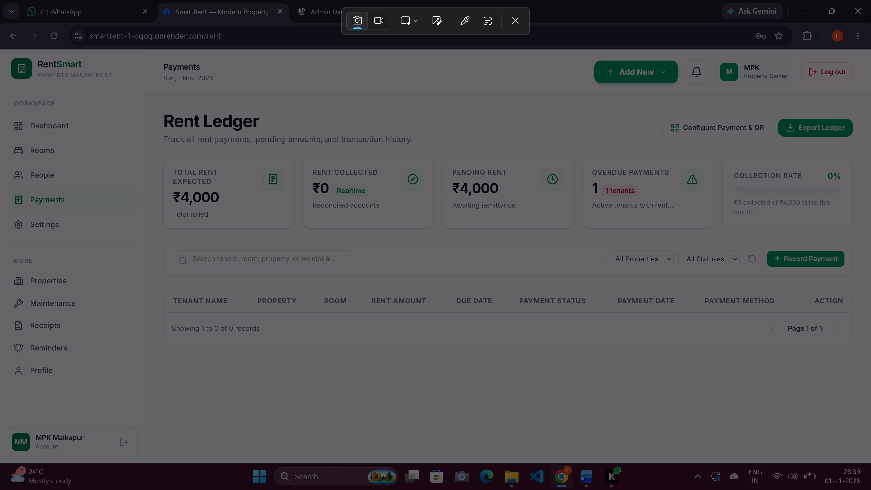
left_click_drag(0, 49, 344, 454)
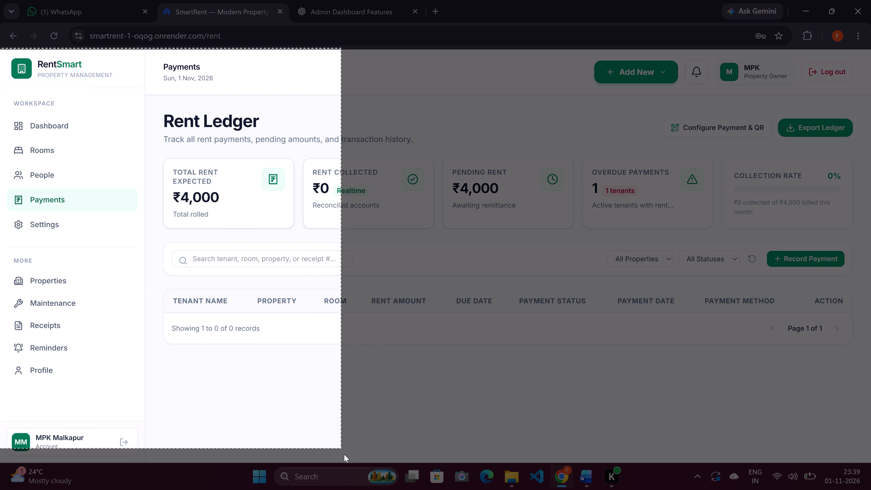
left_click_drag(344, 454, 550, 461)
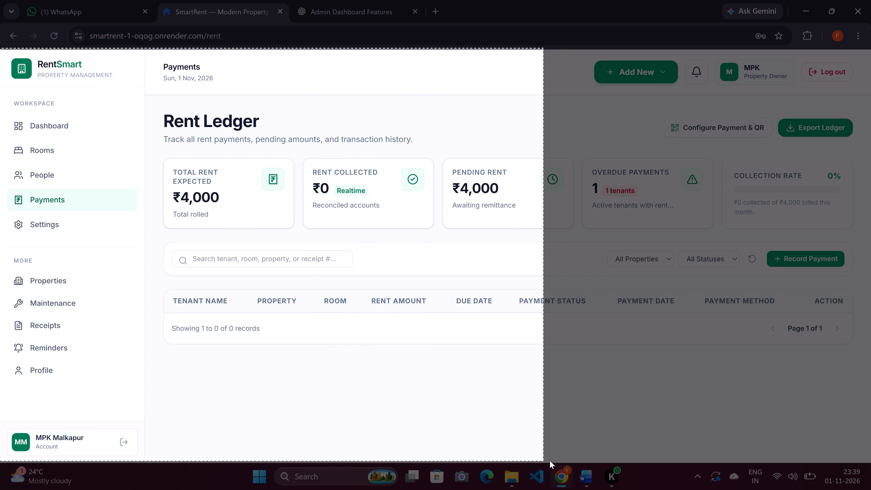
left_click_drag(550, 461, 739, 463)
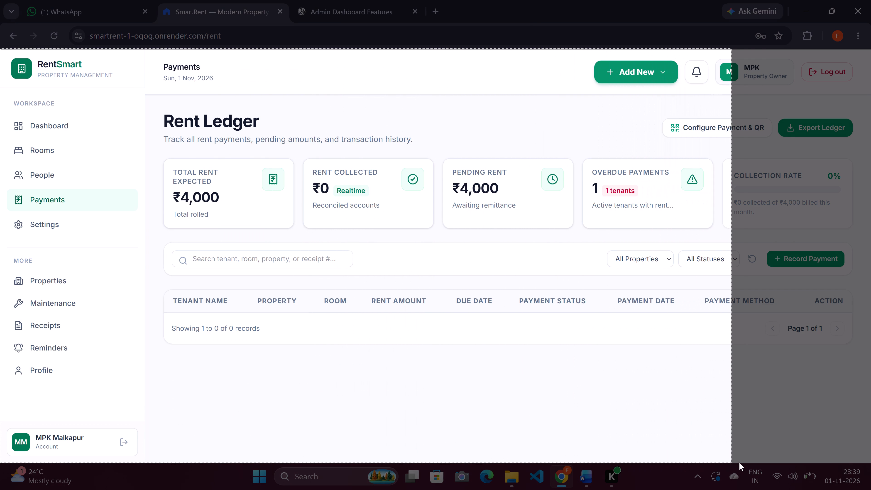
left_click_drag(739, 463, 870, 463)
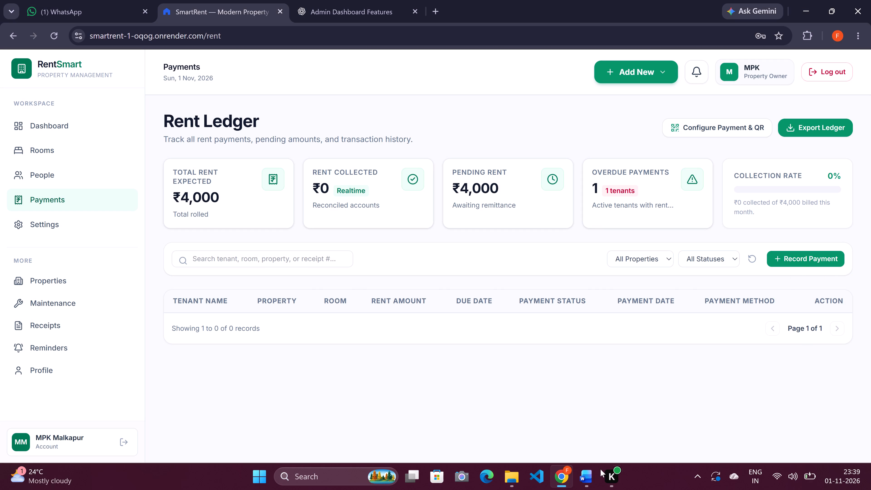
left_click(589, 485)
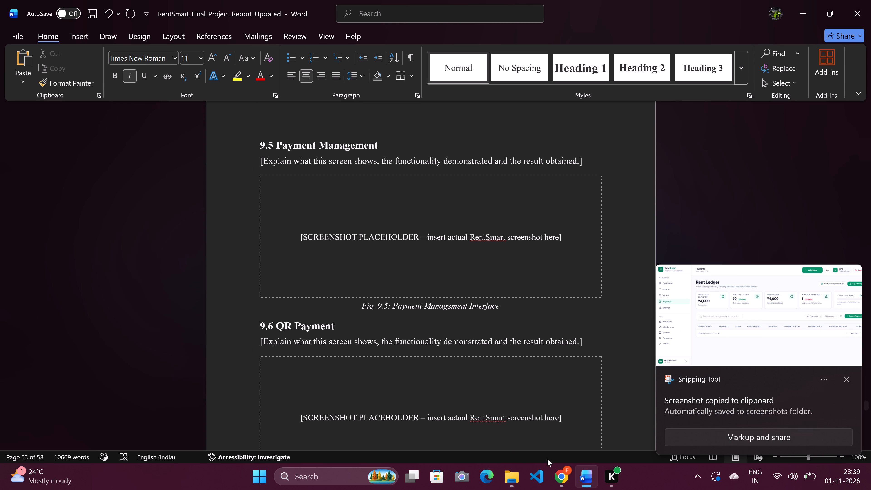
left_click(509, 481)
left_click(404, 362)
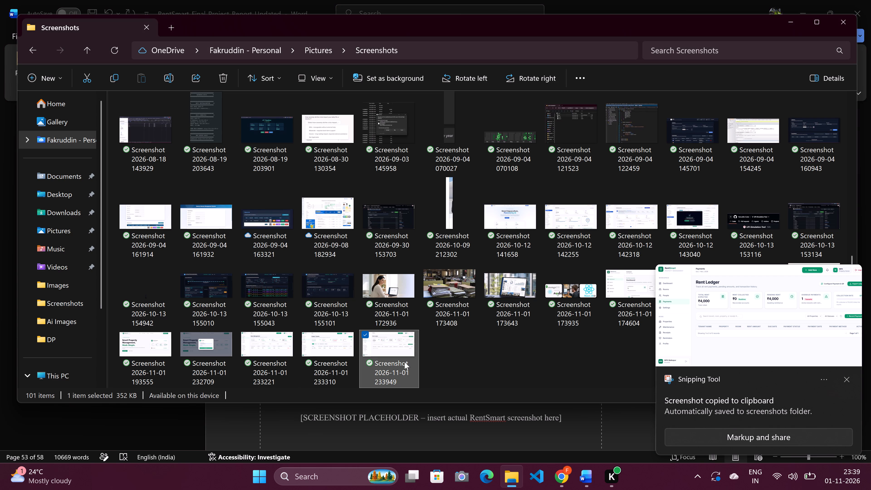
right_click(404, 362)
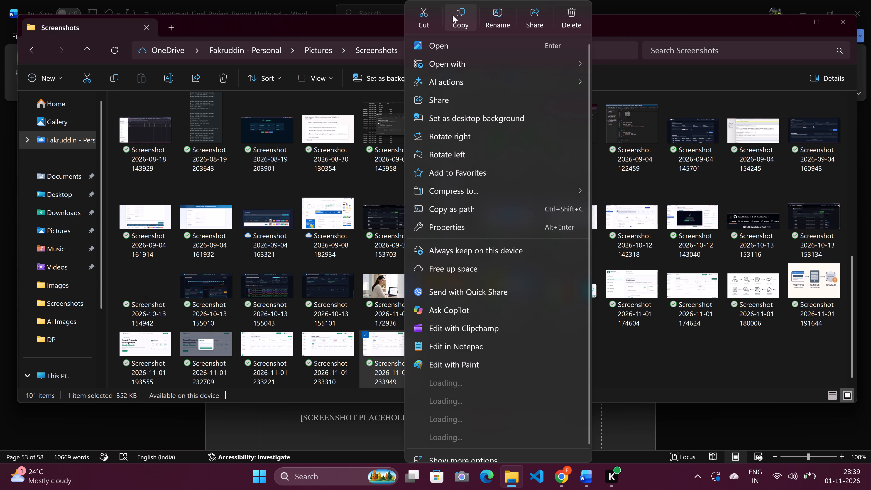
left_click(453, 15)
left_click(580, 480)
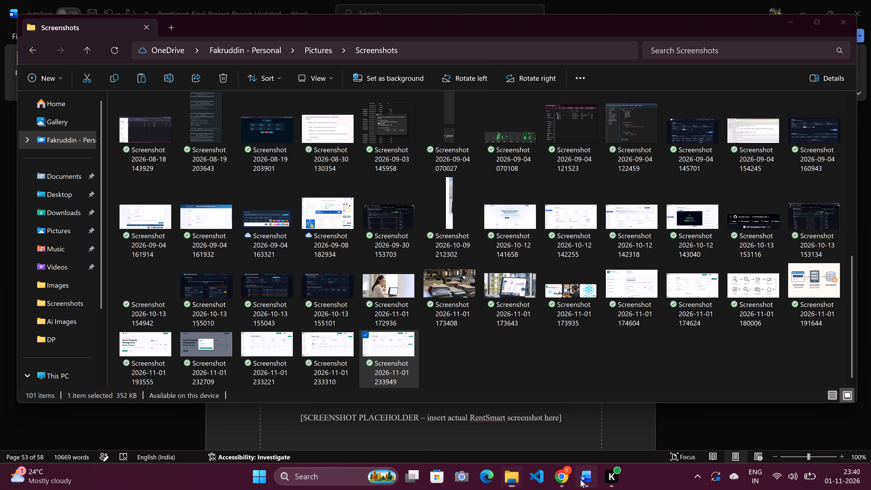
left_click(566, 237)
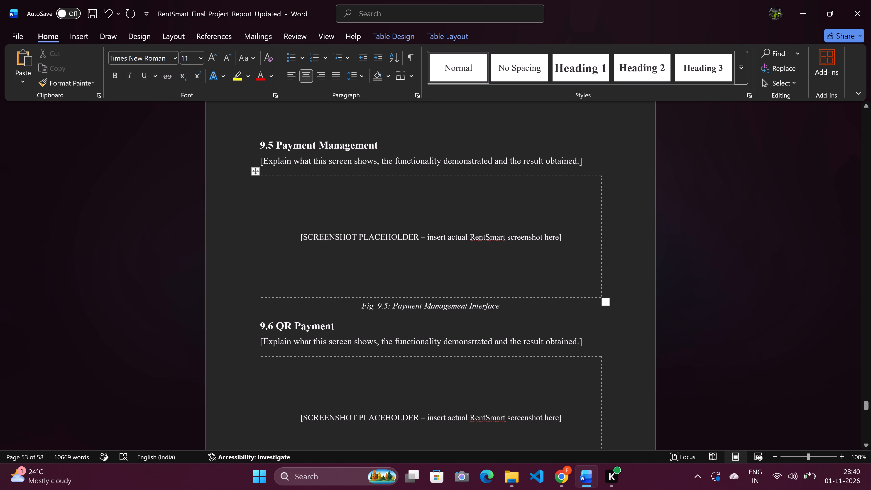
key("ctrl+v")
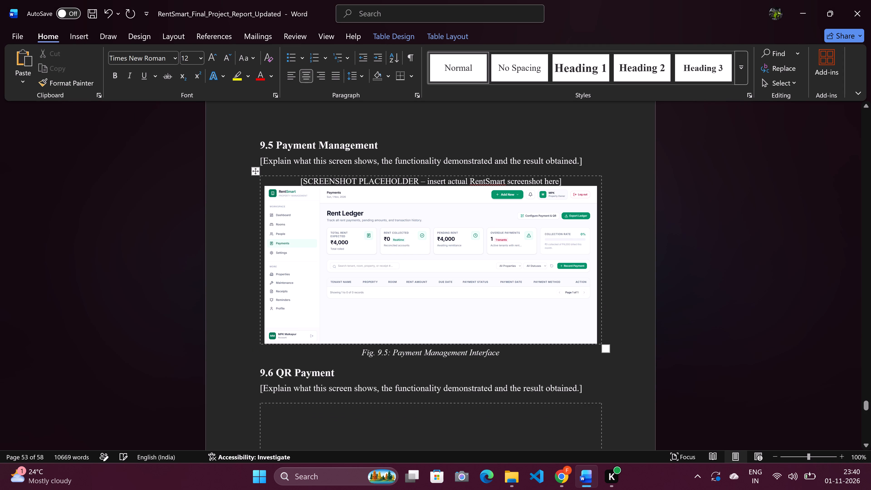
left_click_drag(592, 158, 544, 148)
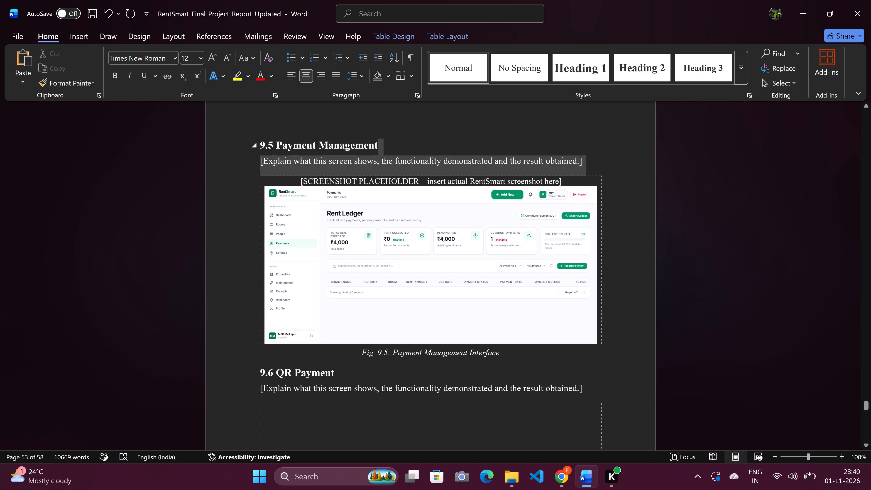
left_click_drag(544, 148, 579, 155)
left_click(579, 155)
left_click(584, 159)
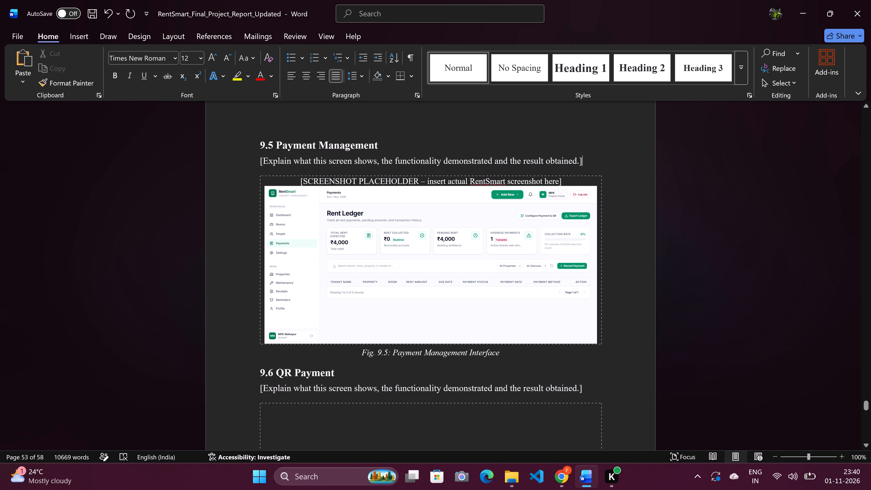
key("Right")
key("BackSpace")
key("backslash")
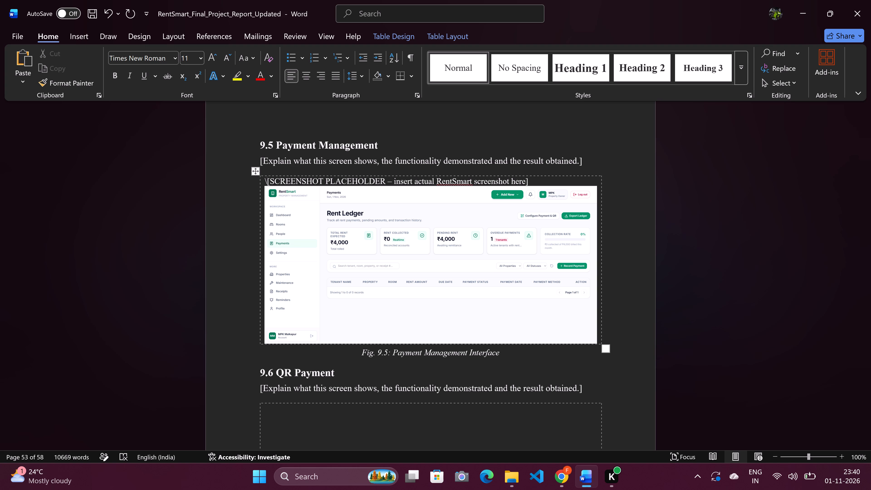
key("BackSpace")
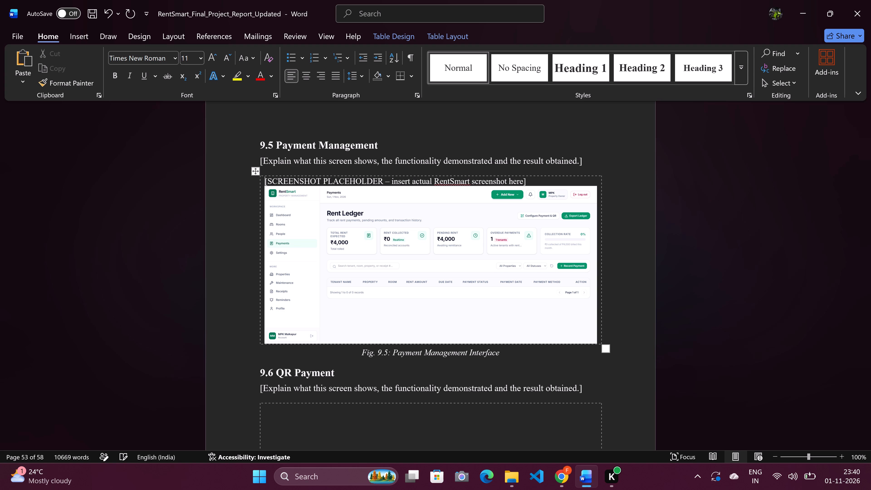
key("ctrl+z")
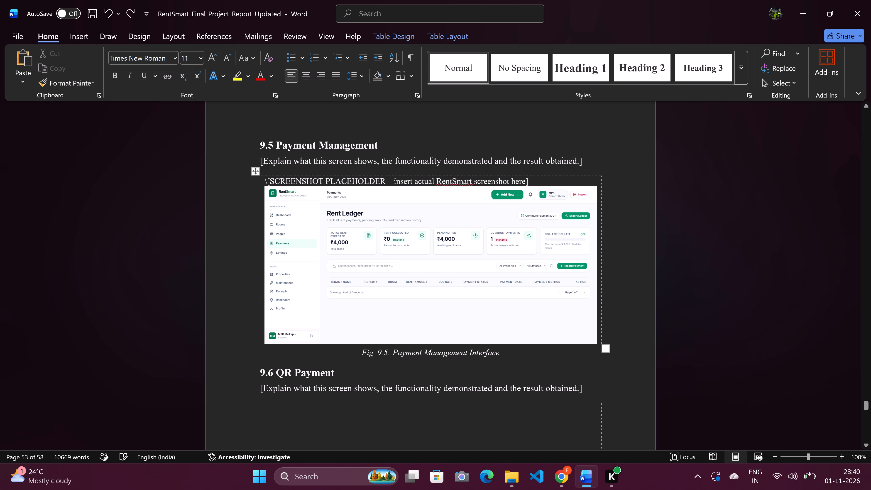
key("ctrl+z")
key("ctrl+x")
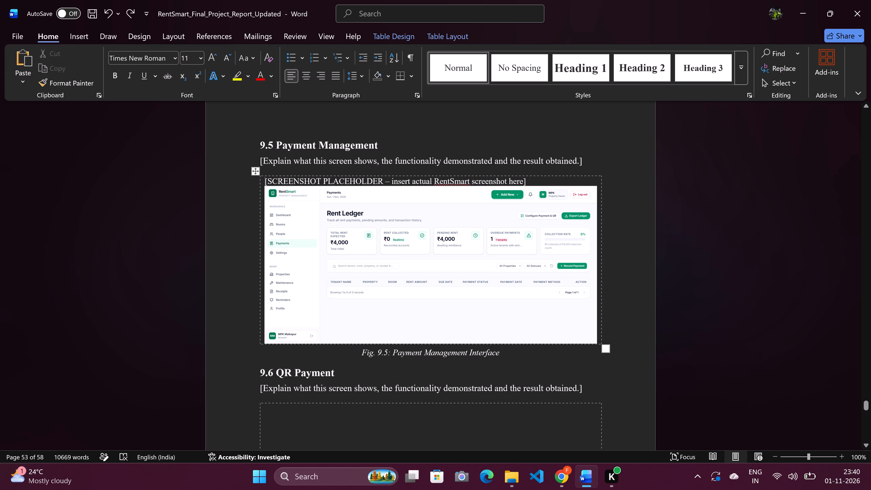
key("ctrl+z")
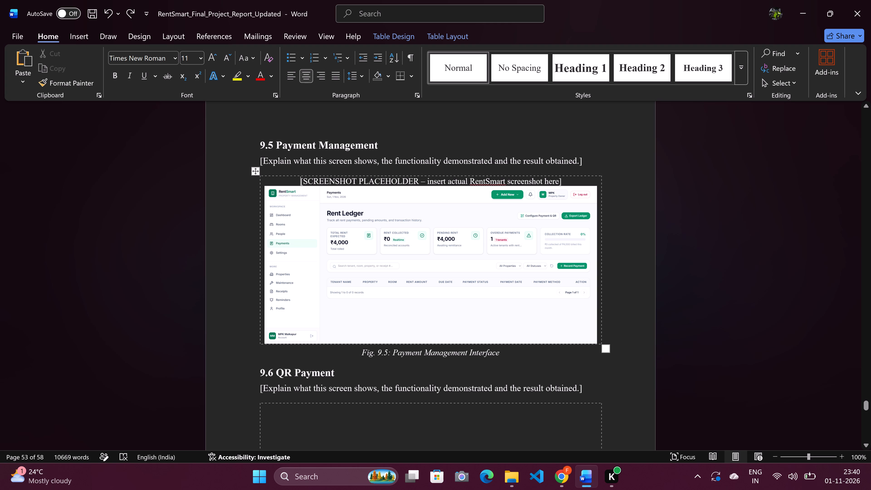
Delete the closing bracket of the "Explain what this screen shows" placeholder under 9.5 Payment Management.
left_click(596, 156)
key("BackSpace")
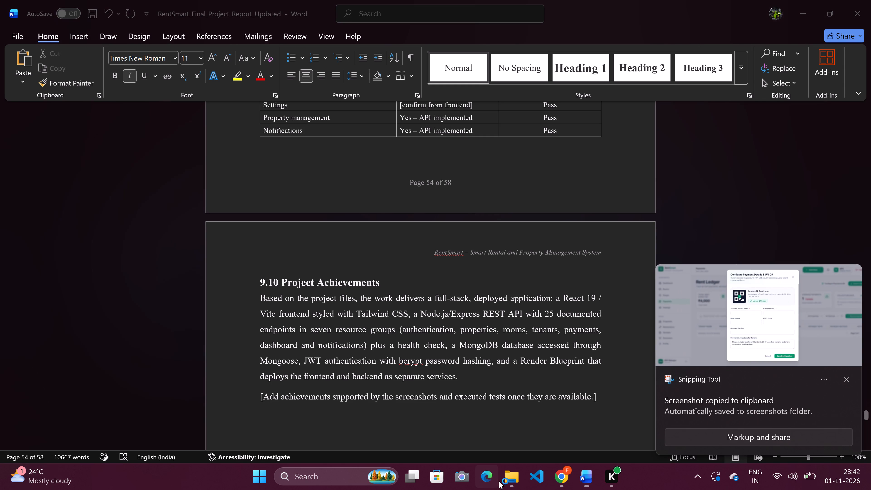
left_click(507, 483)
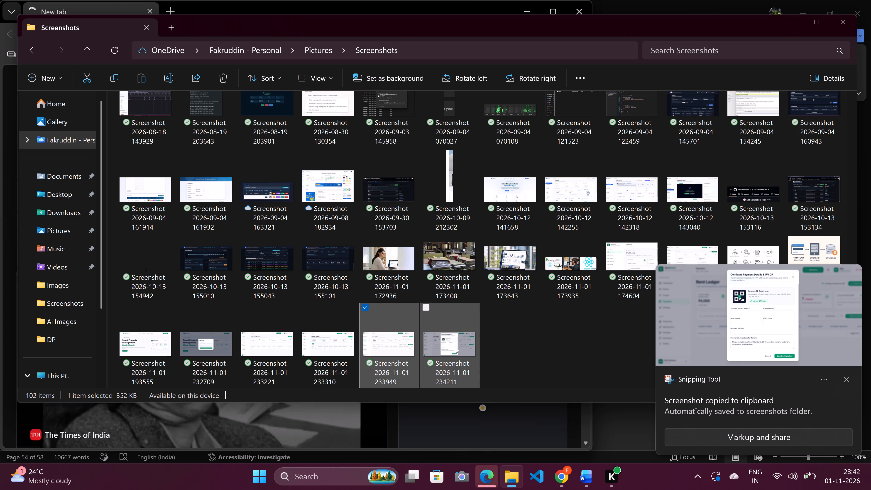
left_click(454, 346)
right_click(454, 346)
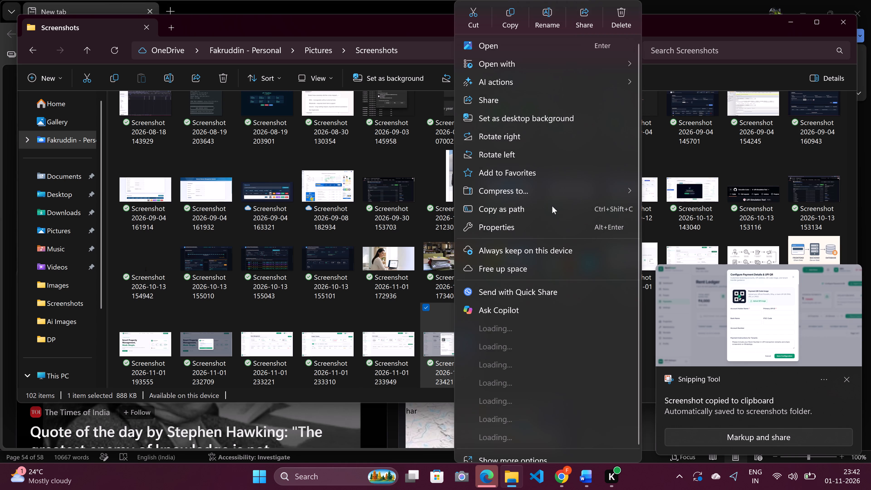
left_click(511, 18)
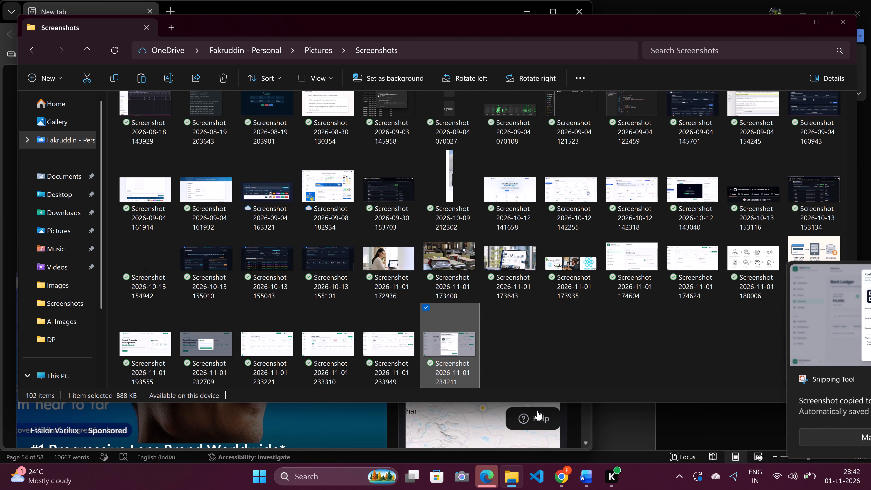
left_click(637, 440)
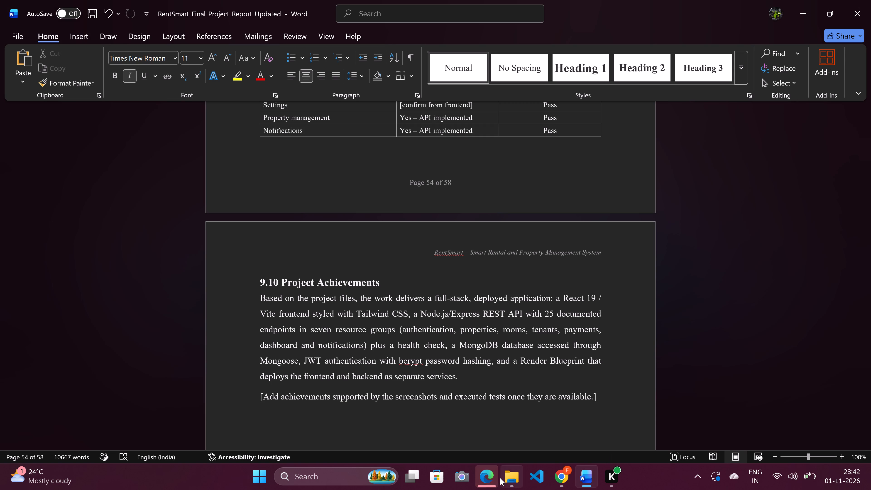
left_click(521, 375)
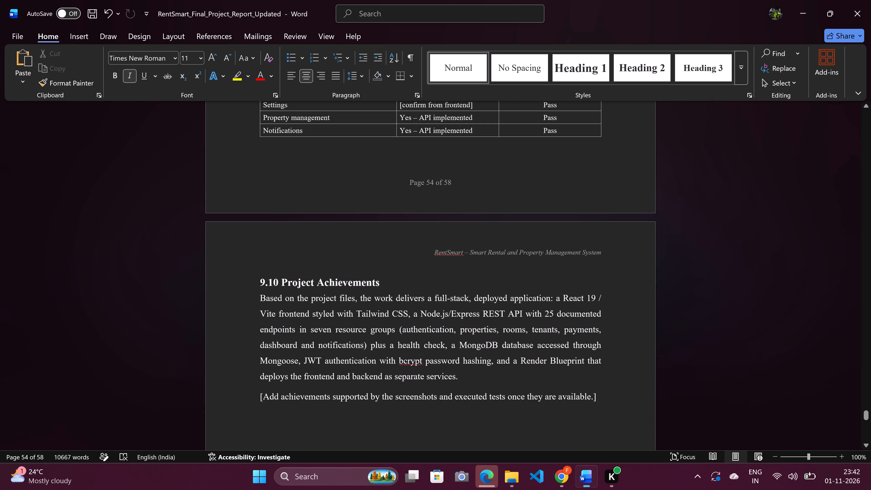
scroll(508, 291, "up", 5)
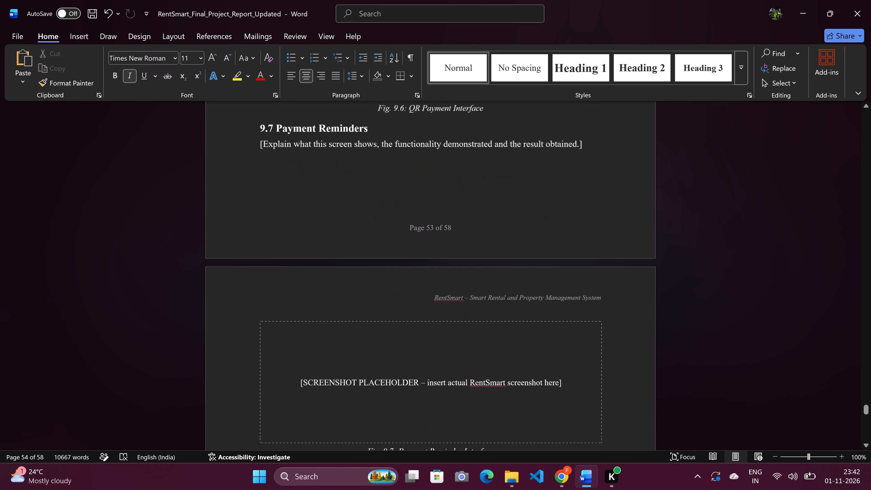
scroll(508, 291, "up", 2)
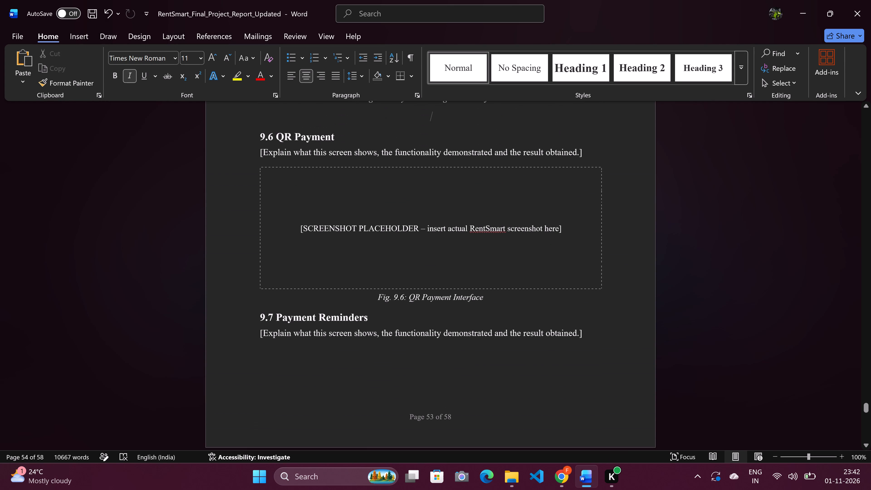
left_click(566, 230)
key("ctrl+v")
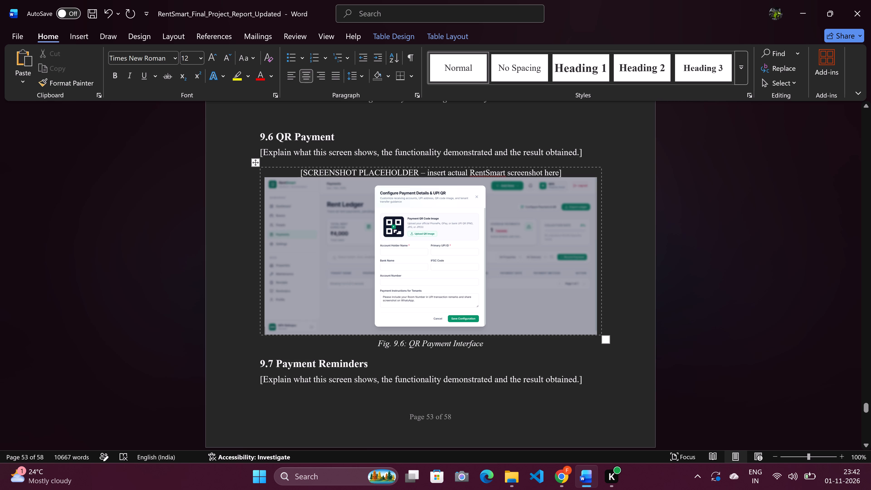
Copy ChatGPT's QR Payment line, "Generates a QR code to make rent payments quickly and easily.", to the end of Word's 9.6 placeholder text, replacing its closing ".]".
left_click(554, 465)
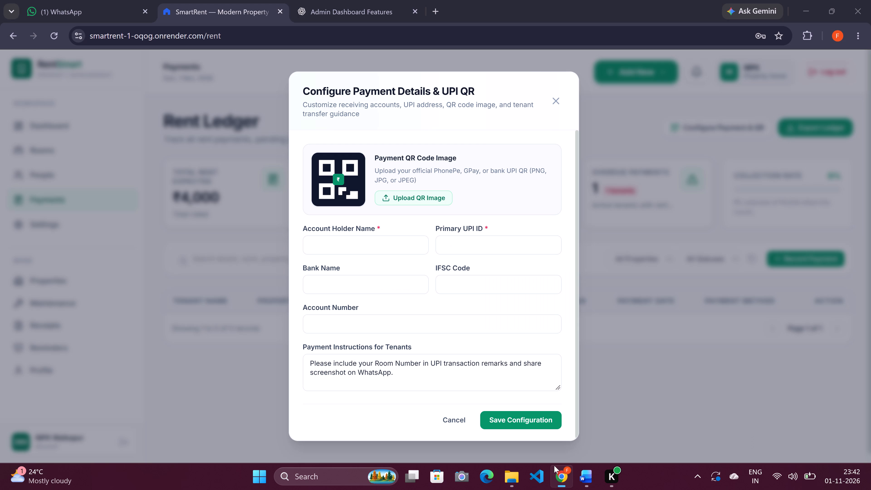
left_click(379, 0)
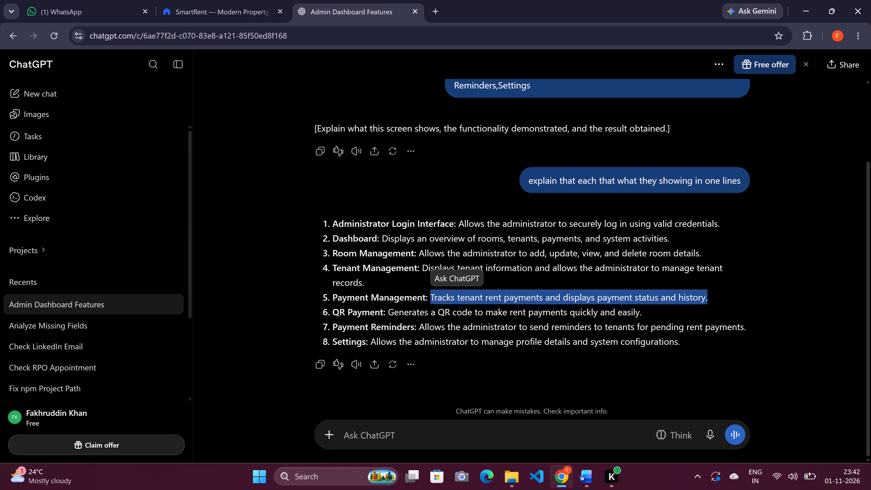
left_click_drag(653, 312, 373, 313)
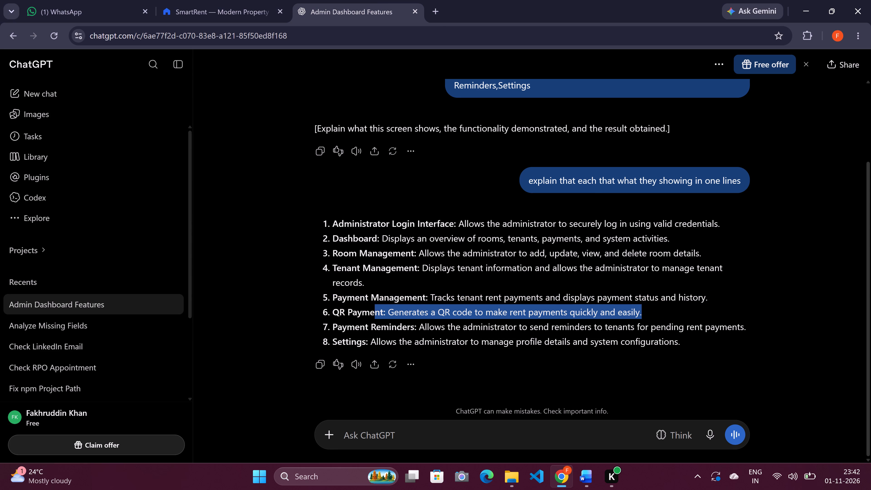
left_click_drag(373, 313, 387, 310)
key("ctrl+c")
left_click(587, 478)
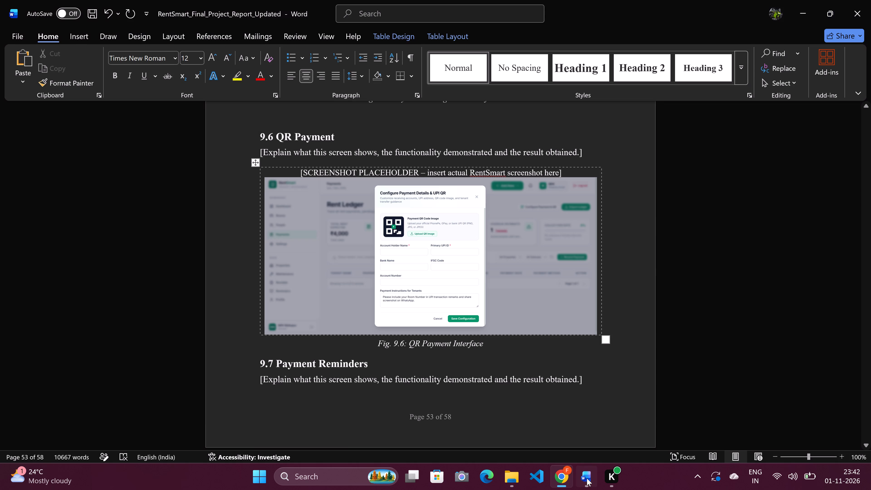
left_click(582, 154)
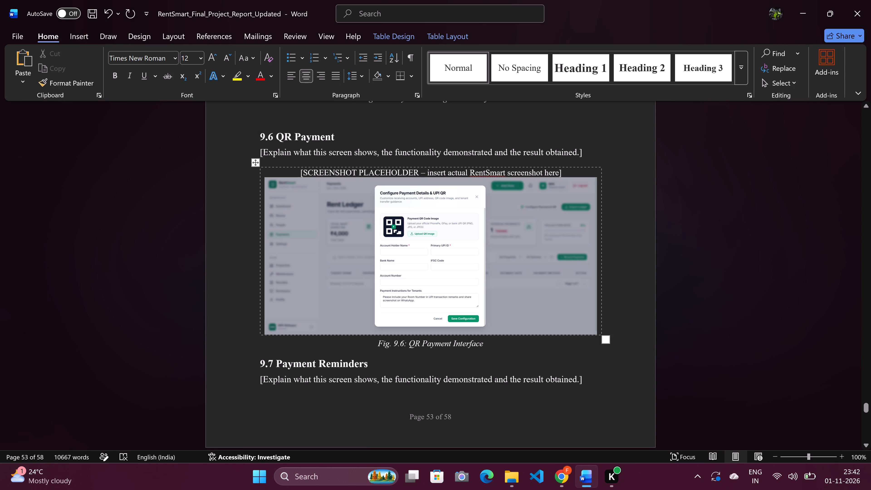
key("BackSpace")
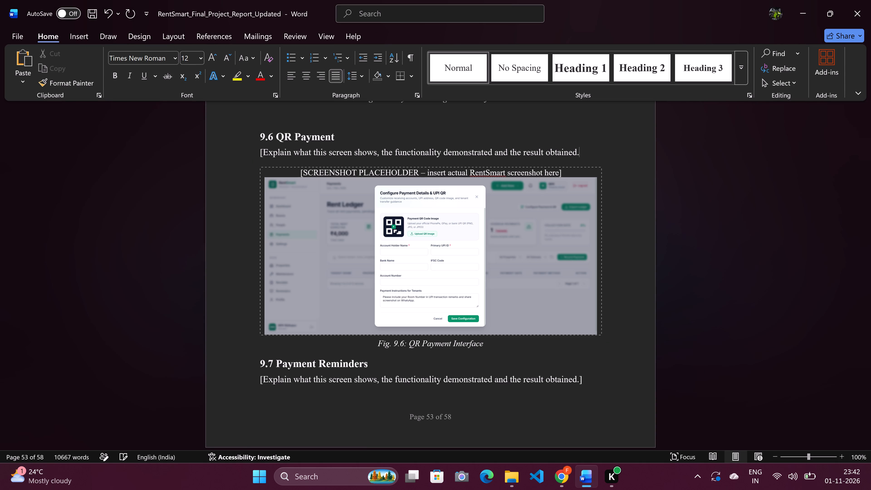
key("BackSpace")
key("space")
key("ctrl+v")
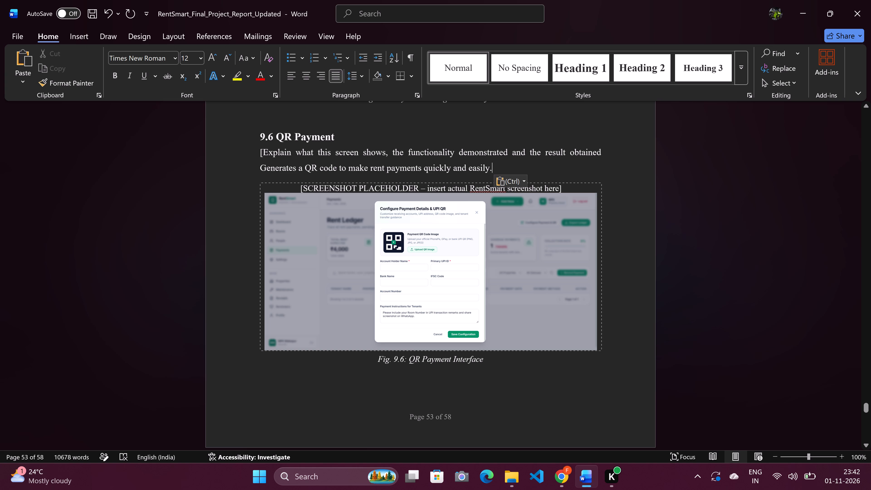
Delete the "[Explain what this screen shows…" placeholder text in front of the 9.6 QR Payment explanation.
left_click_drag(605, 152, 265, 156)
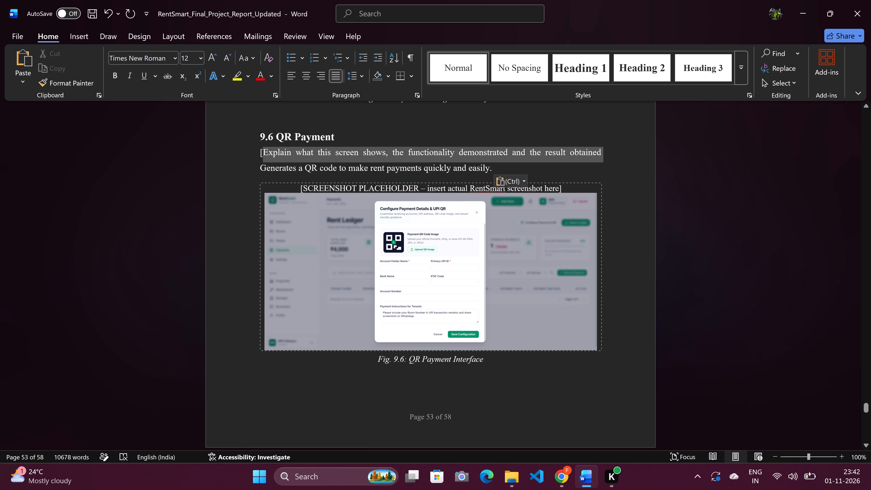
left_click_drag(265, 156, 239, 154)
key("BackSpace")
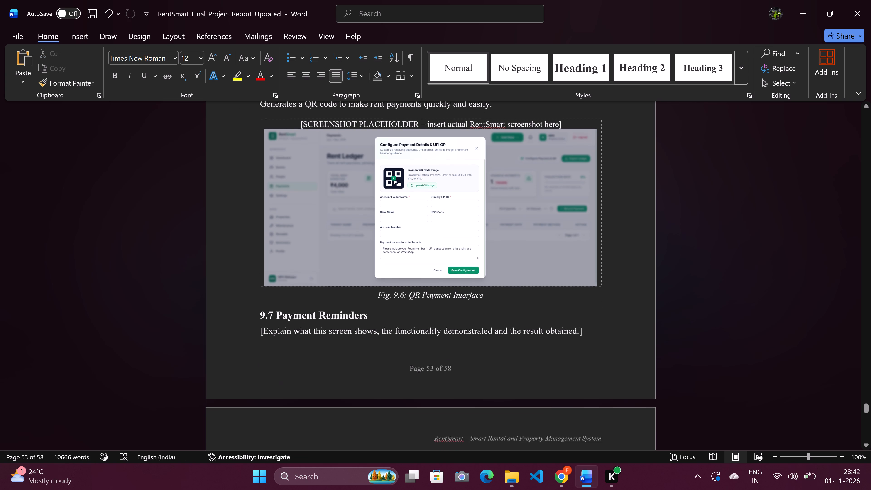
Add an empty line between the Fig. 9.6 caption and the 9.7 Payment Reminders heading.
left_click(497, 314)
key("Return")
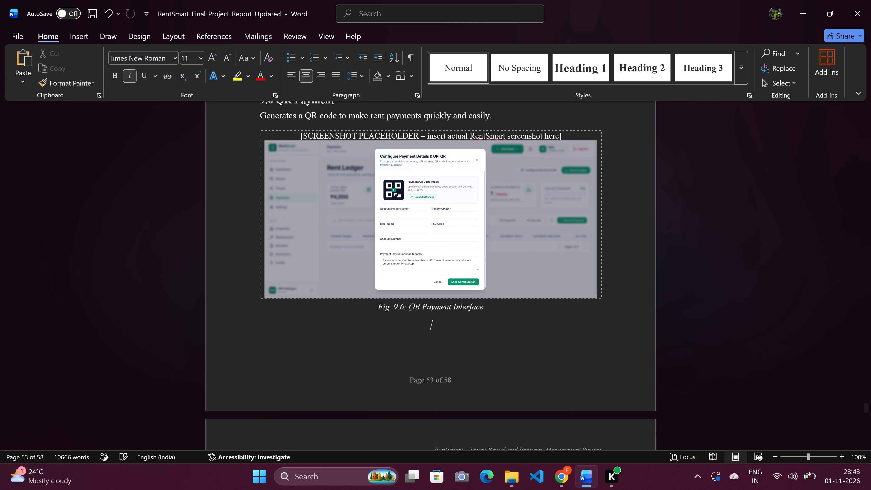
Look through the report from the 9.7 Payment Reminders section to 9.10 Project Achievements to check what still needs filling in.
scroll(492, 321, "down", 4)
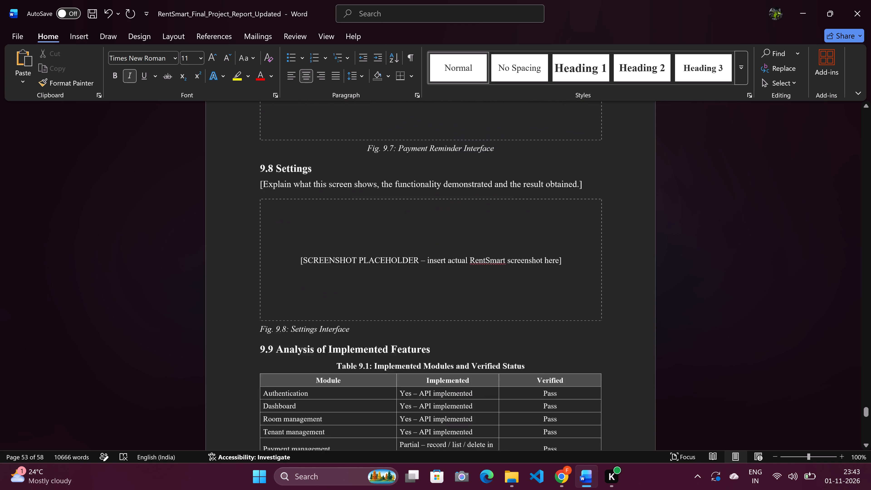
scroll(492, 321, "down", 1)
scroll(492, 321, "up", 1)
scroll(492, 321, "down", 2)
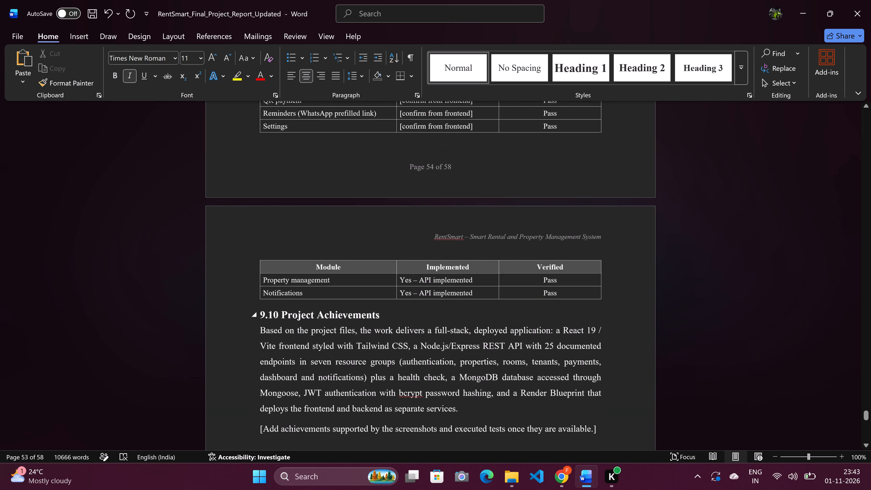
scroll(492, 321, "down", 2)
scroll(492, 321, "up", 5)
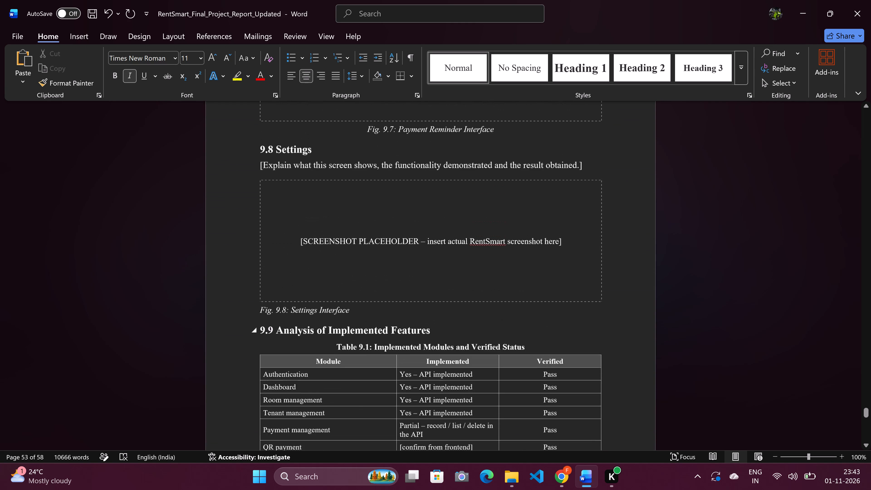
scroll(492, 321, "up", 4)
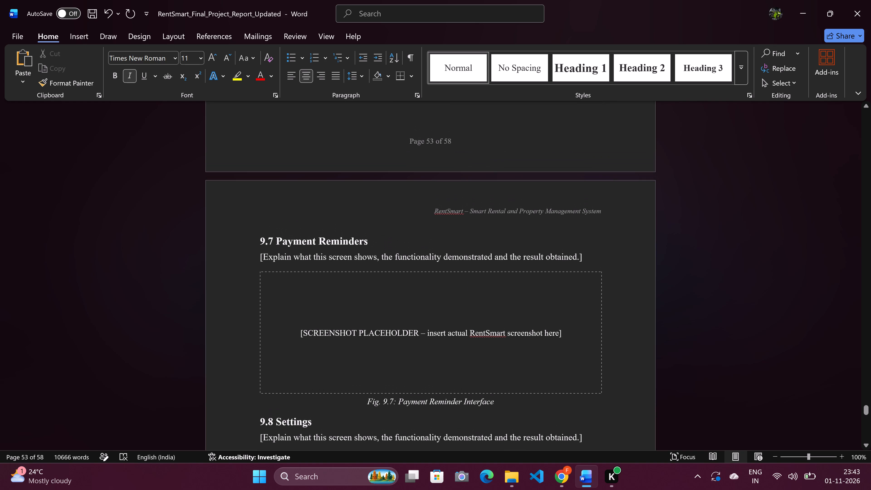
In Chrome, close RentSmart's Configure Payment Details & UPI QR dialog and capture the whole Smart Rent Reminders page as a screenshot.
left_click(557, 481)
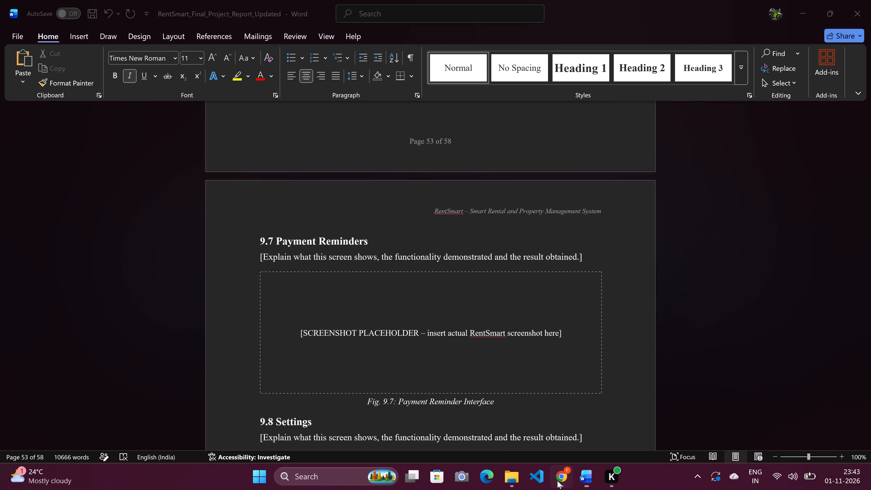
left_click(181, 0)
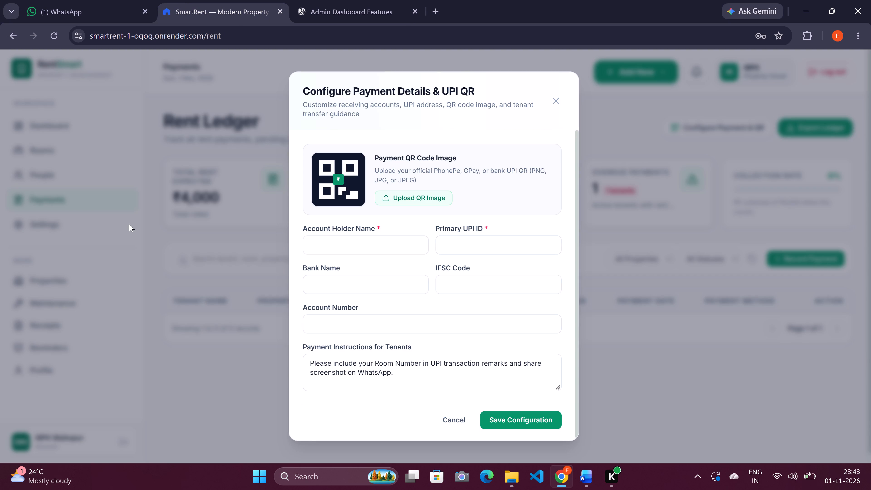
left_click(550, 105)
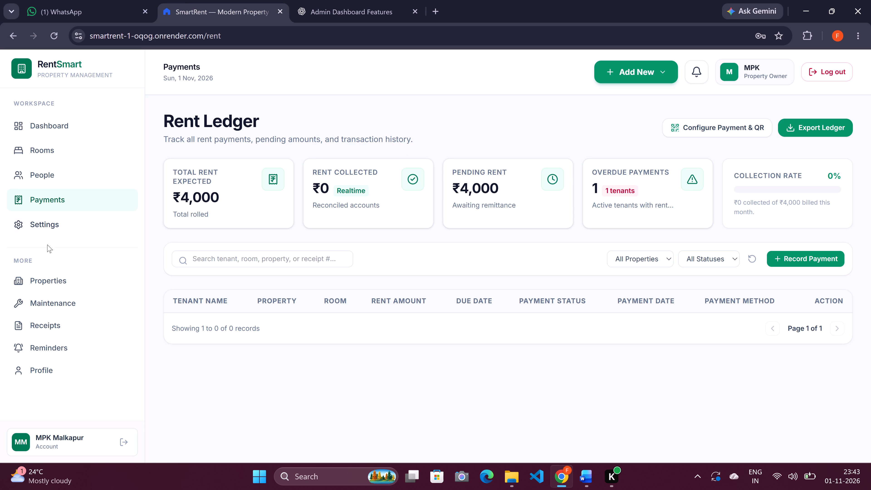
left_click(58, 341)
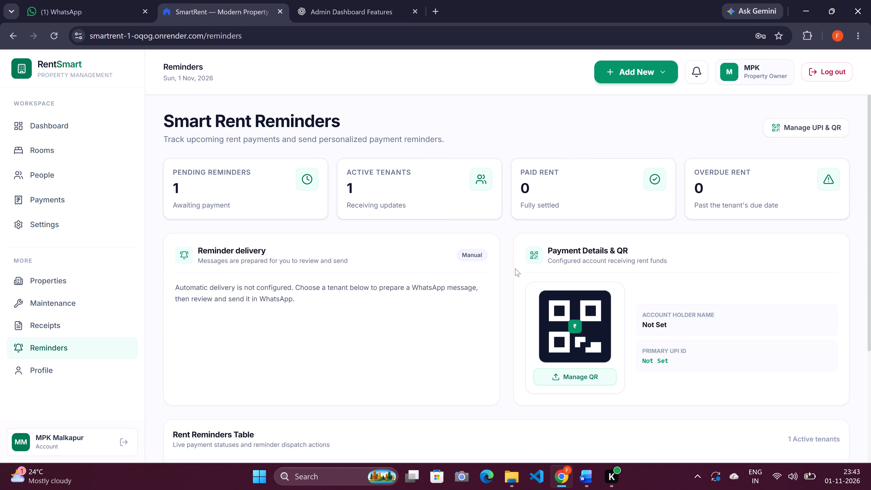
key("Print")
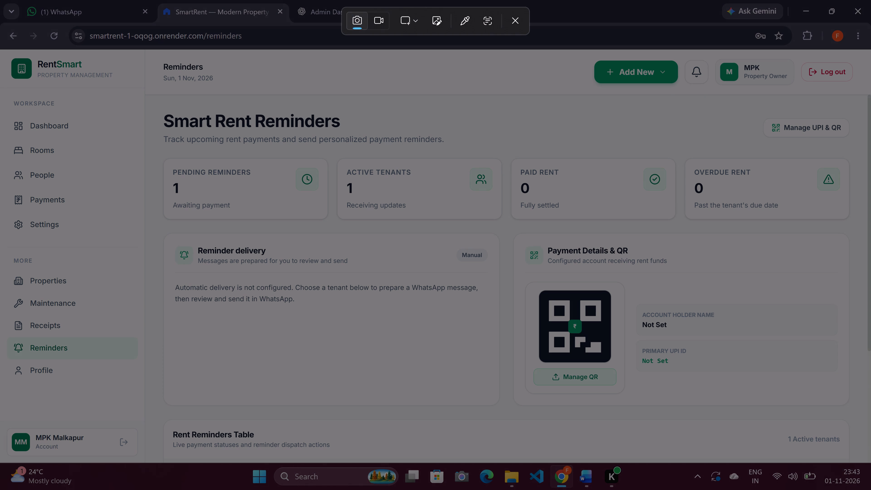
left_click_drag(0, 49, 327, 305)
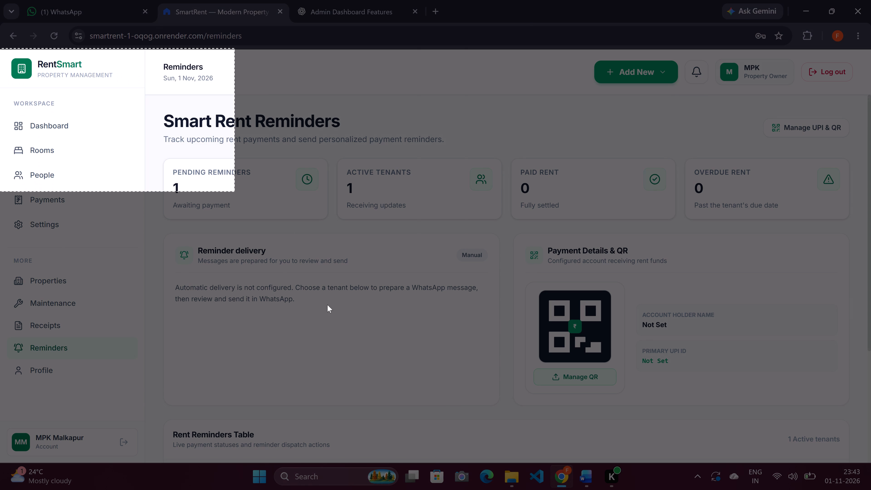
left_click_drag(327, 305, 647, 462)
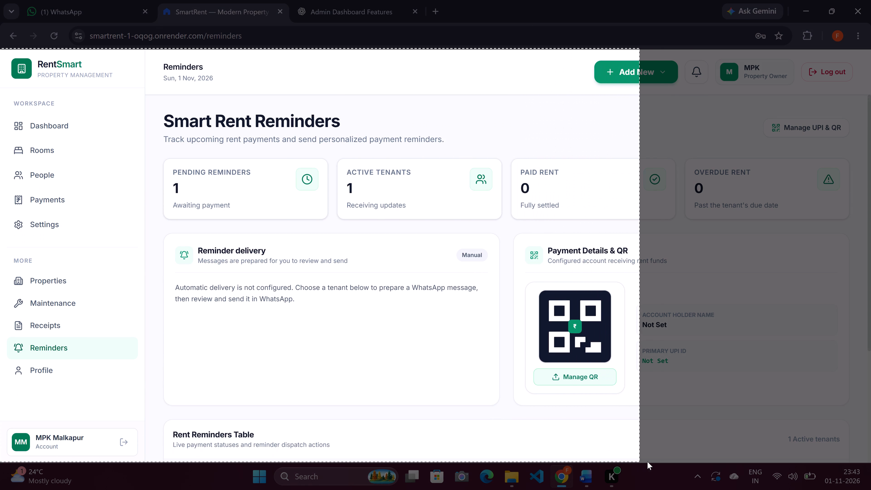
left_click_drag(647, 462, 843, 462)
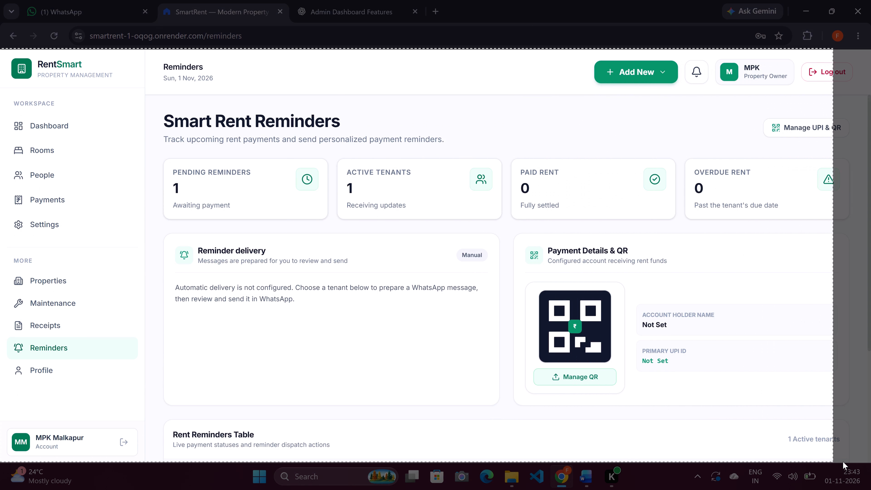
left_click_drag(843, 462, 870, 462)
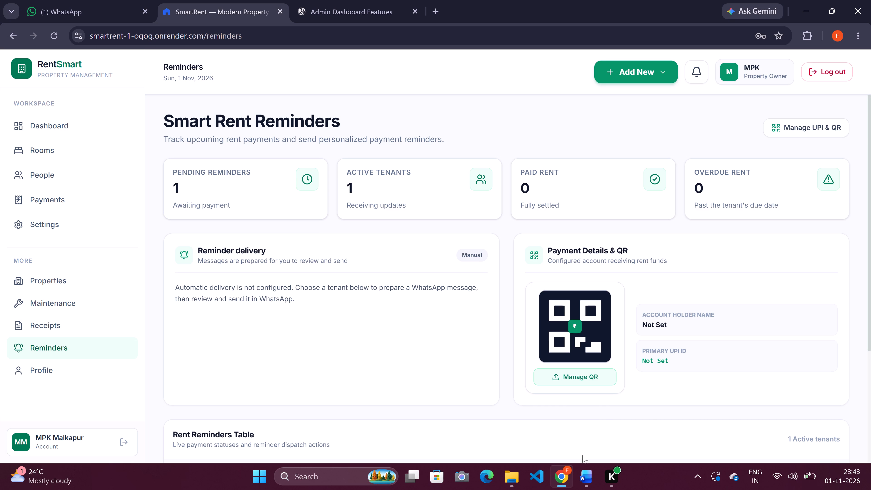
Copy the newest capture from the Screenshots folder in File Explorer and paste it into the 9.7 Payment Reminders screenshot placeholder in Word.
left_click(506, 482)
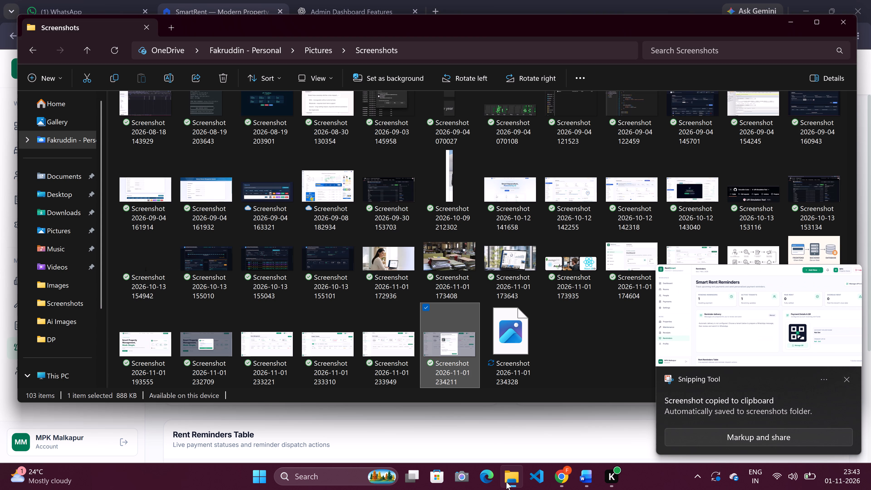
right_click(518, 351)
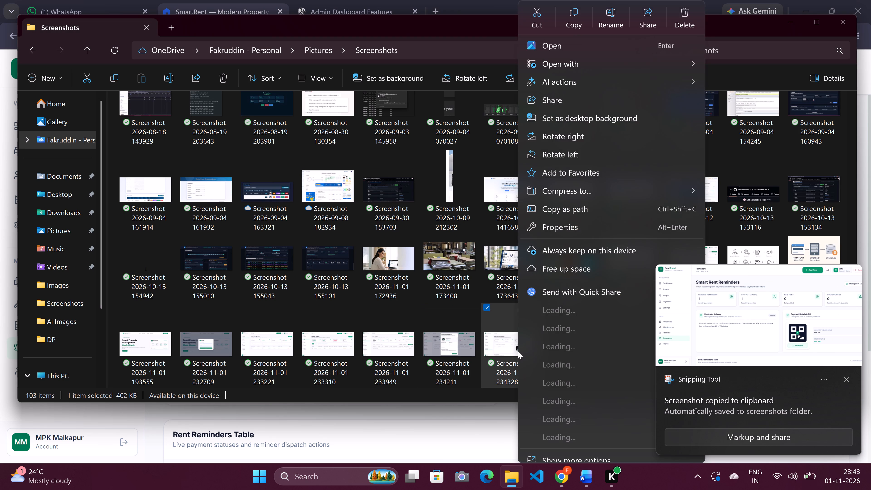
left_click(573, 6)
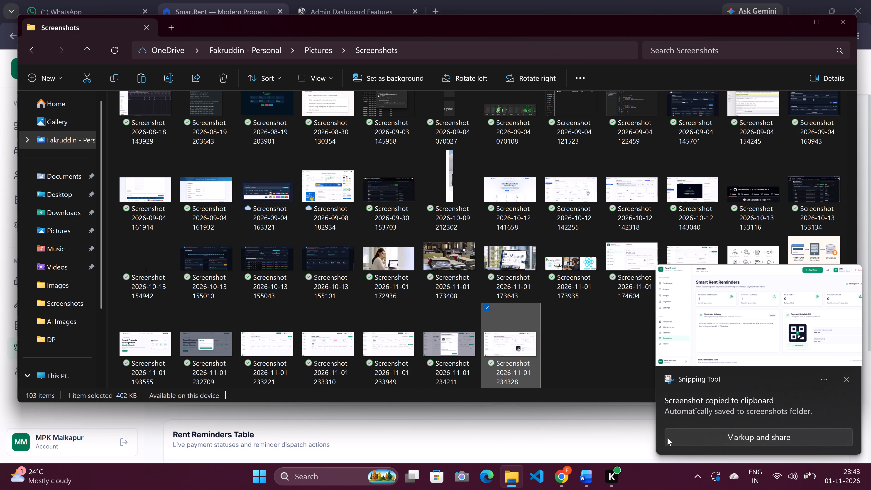
left_click(590, 459)
left_click(586, 483)
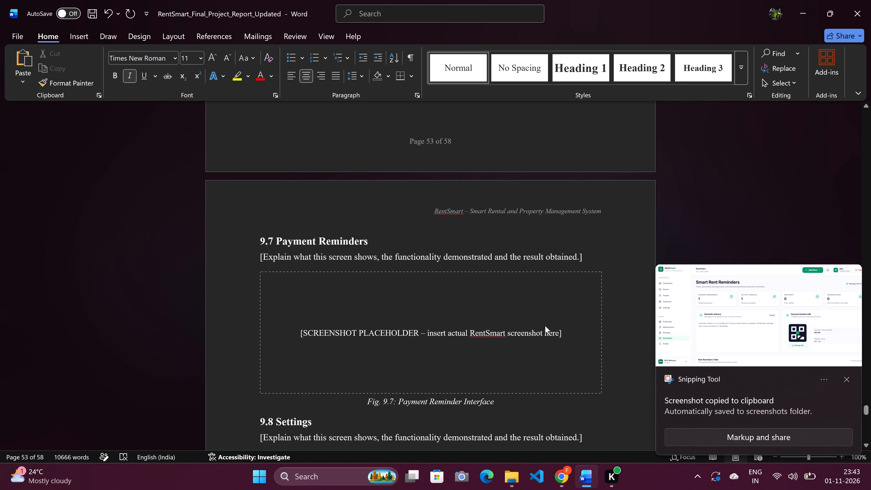
left_click(563, 330)
key("ctrl+v")
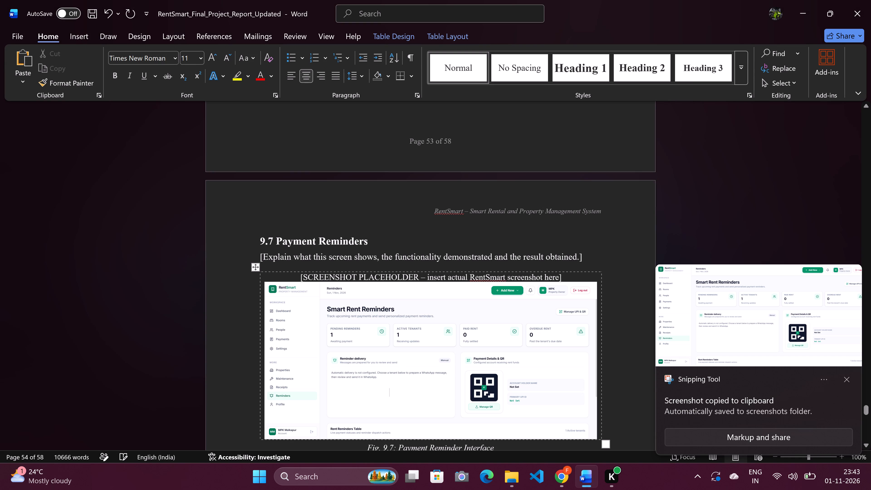
left_click(581, 254)
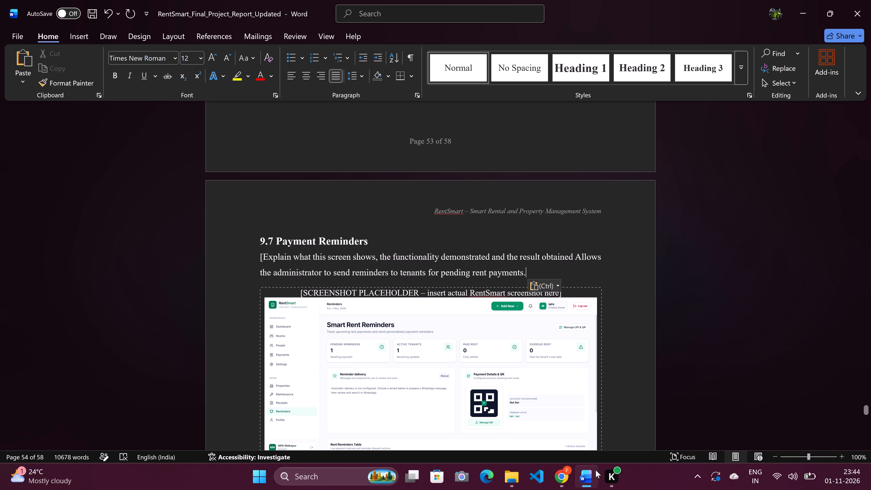
left_click(563, 479)
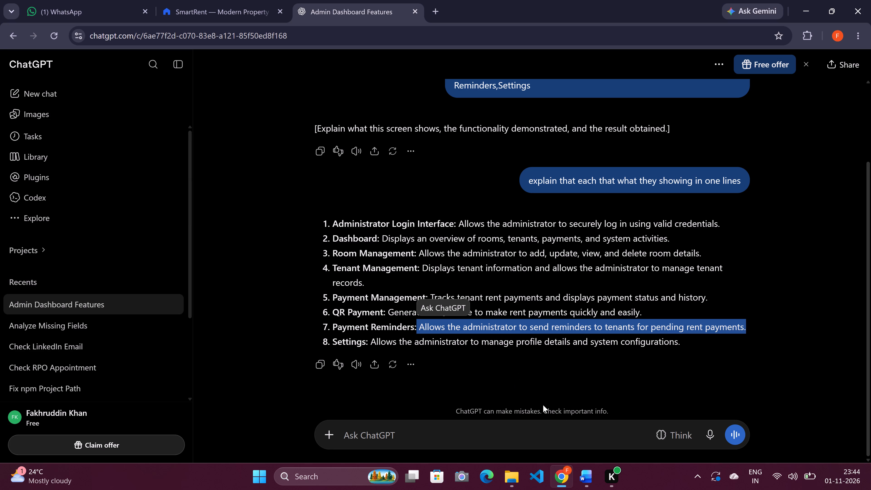
left_click(585, 476)
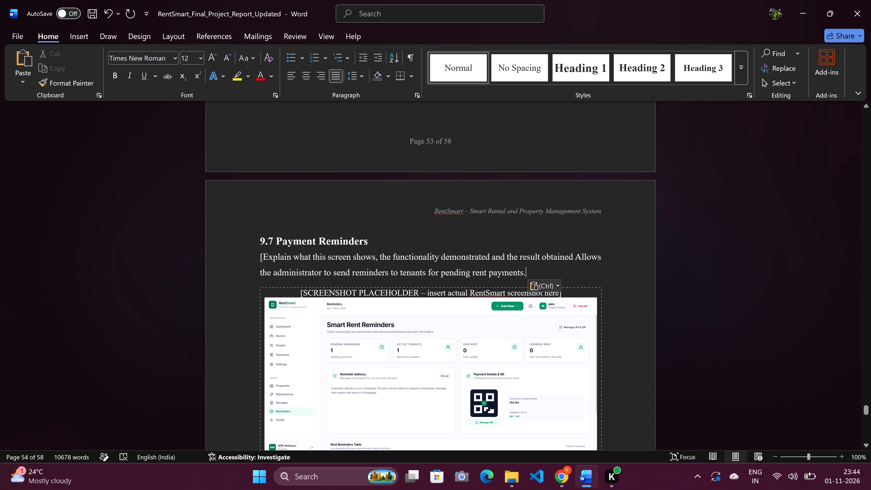
Delete the bracketed "[Explain what this screen shows…" placeholder text before "Allows the administrator to send reminders" in section 9.7 Payment Reminders.
left_click(572, 258)
key("BackSpace")
key("BackSpace")
key("BackSpace")
key("BackSpace")
key("BackSpace")
key("BackSpace")
key("BackSpace")
key("BackSpace")
key("BackSpace")
key("BackSpace")
key("BackSpace")
key("BackSpace")
key("BackSpace")
key("BackSpace")
key("BackSpace")
key("BackSpace")
key("BackSpace")
key("BackSpace")
key("BackSpace")
key("BackSpace")
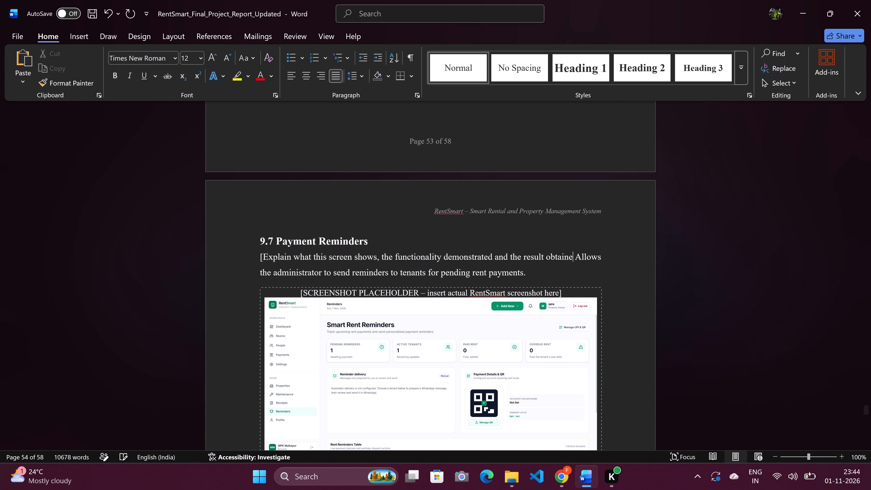
key("BackSpace")
key("BackSpace")
key("BackSpace")
key("BackSpace")
key("BackSpace")
key("BackSpace")
key("BackSpace")
key("BackSpace")
key("BackSpace")
key("BackSpace")
key("BackSpace")
key("BackSpace")
key("BackSpace")
key("BackSpace")
key("BackSpace")
key("BackSpace")
key("BackSpace")
key("BackSpace")
key("BackSpace")
key("BackSpace")
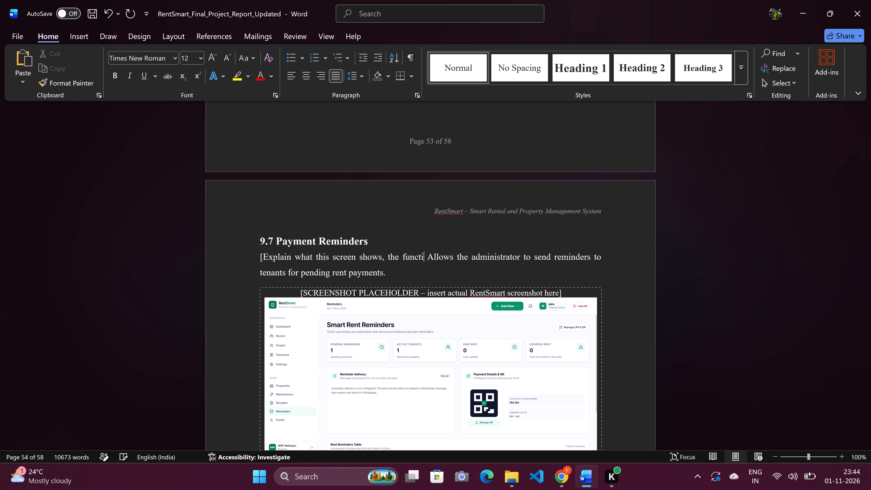
key("BackSpace")
key("BackSpace")
key("BackSpace")
key("BackSpace")
key("BackSpace")
key("BackSpace")
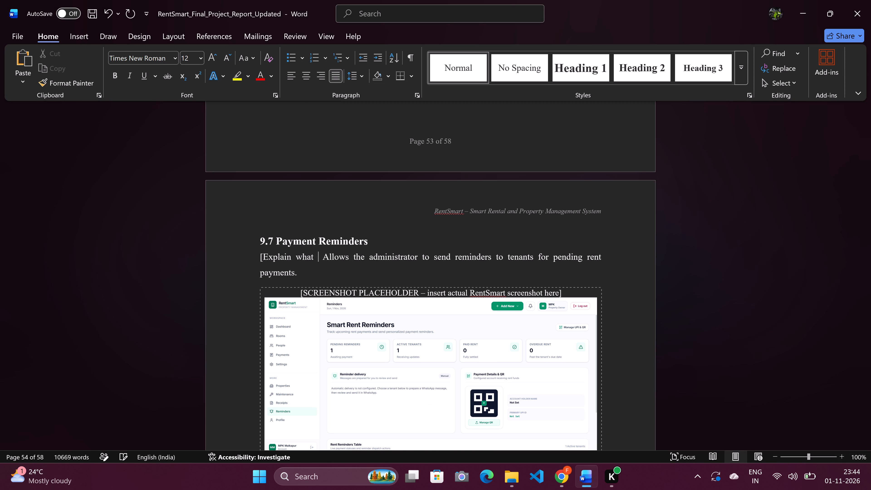
key("BackSpace")
key("BackSpace")
key("BackSpace")
key("BackSpace")
key("BackSpace")
key("BackSpace")
key("BackSpace")
key("BackSpace")
key("BackSpace")
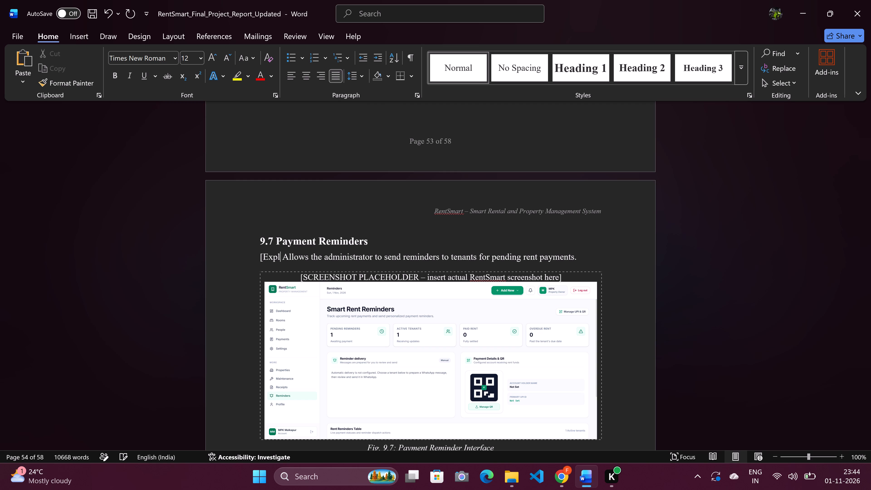
key("BackSpace")
key("BackSpace")
key("BackSpace")
key("BackSpace")
key("BackSpace")
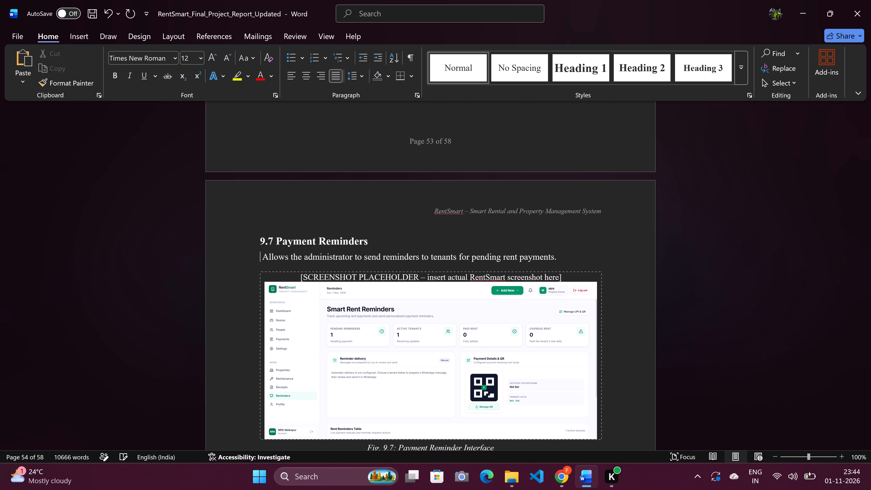
Add a blank line after the "Fig. 9.7: Payment Reminder Interface" caption, before the 9.8 Settings heading.
scroll(631, 306, "down", 1)
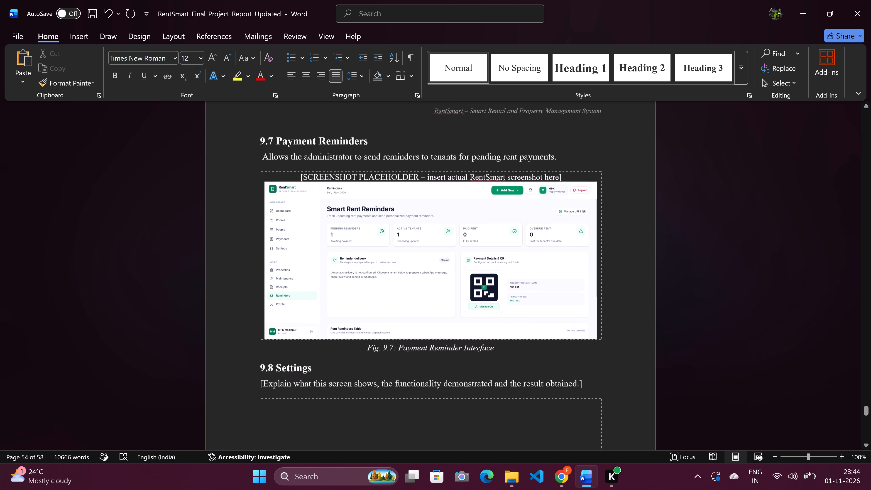
scroll(631, 306, "down", 4)
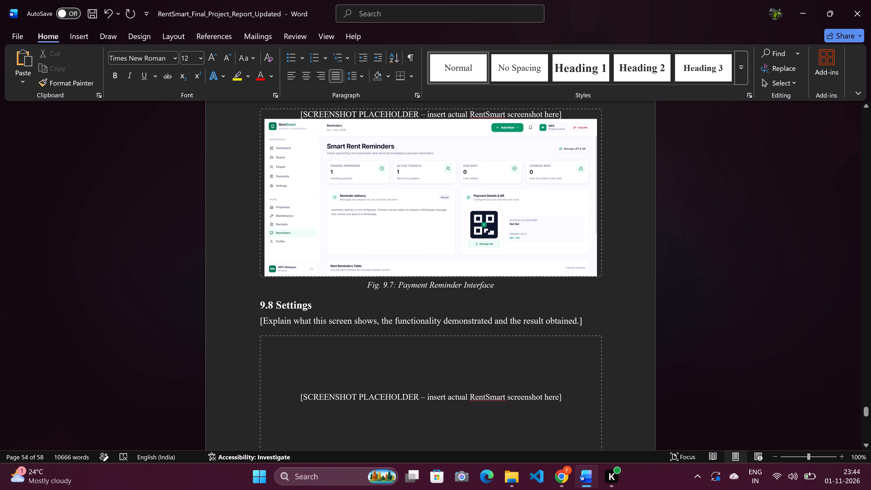
scroll(631, 306, "down", 3)
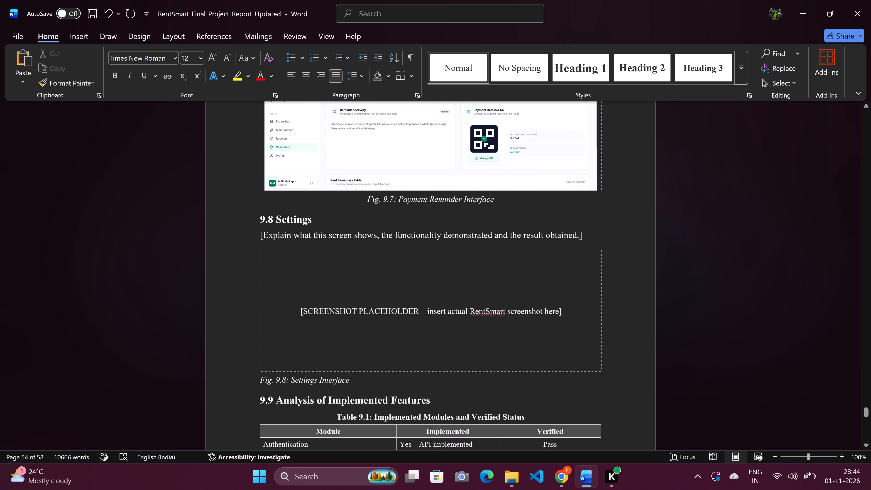
left_click(512, 194)
left_click(484, 203)
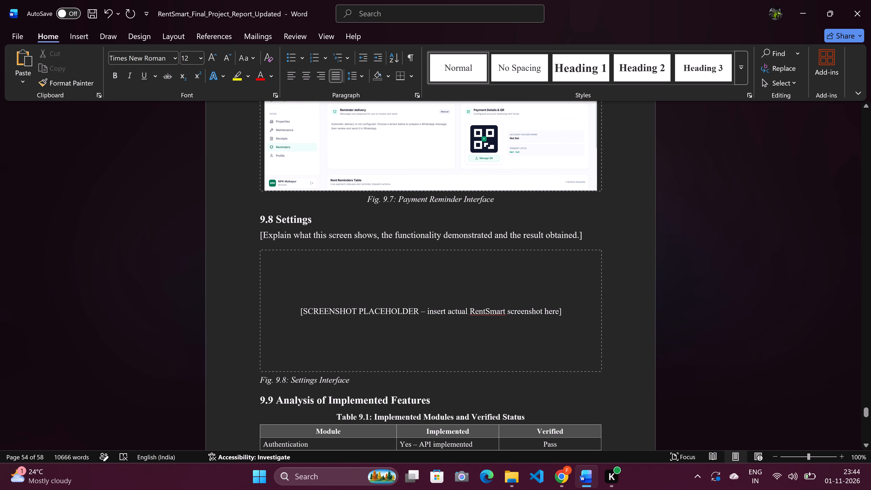
left_click(500, 202)
key("Return")
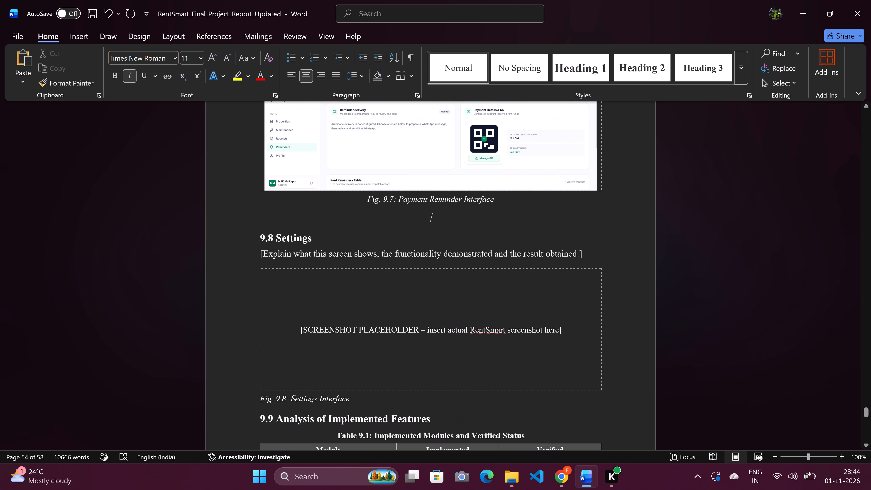
Center the "Fig. 9.8: Settings Interface" caption under its screenshot placeholder.
scroll(441, 312, "down", 2)
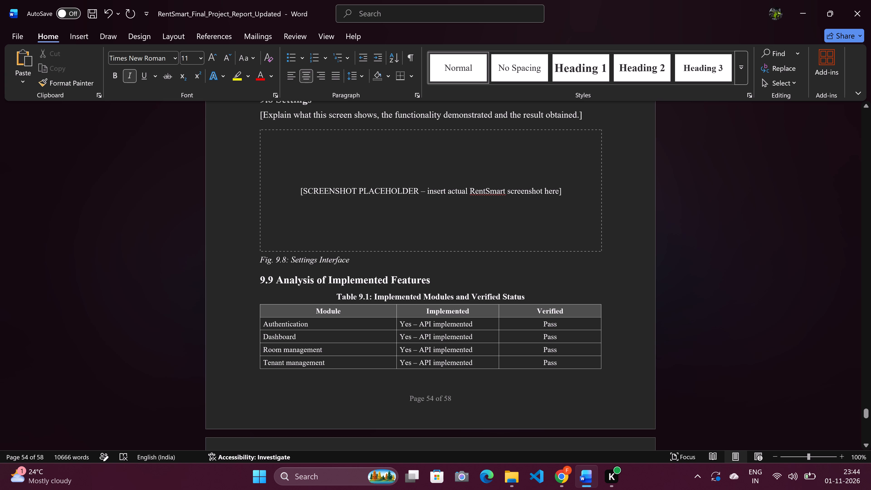
left_click_drag(259, 259, 357, 262)
left_click(357, 262)
left_click_drag(356, 301, 280, 296)
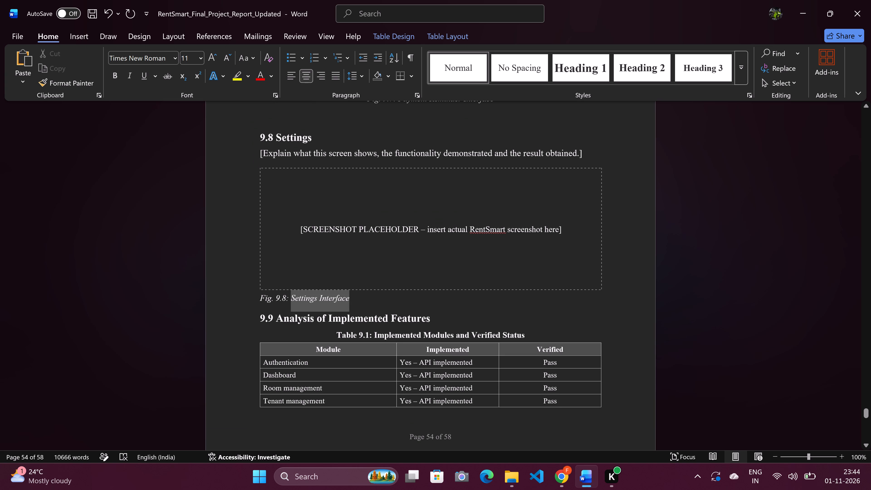
left_click_drag(280, 296, 261, 296)
left_click(306, 82)
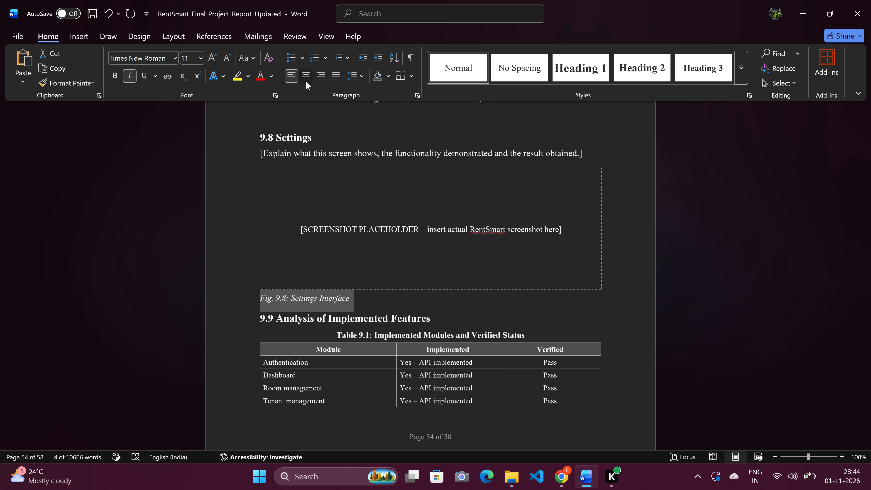
Insert a blank line between the 9.9 Analysis of Implemented Features heading and the Table 9.1 caption.
left_click(442, 317)
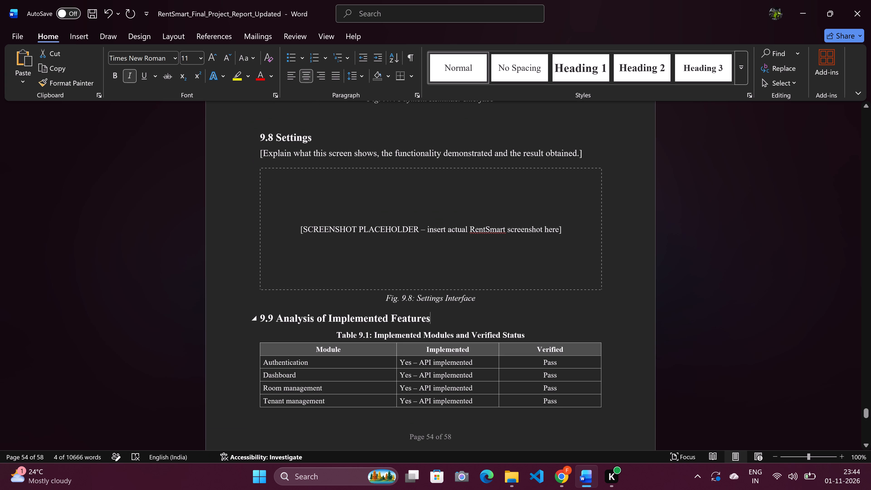
key("Return")
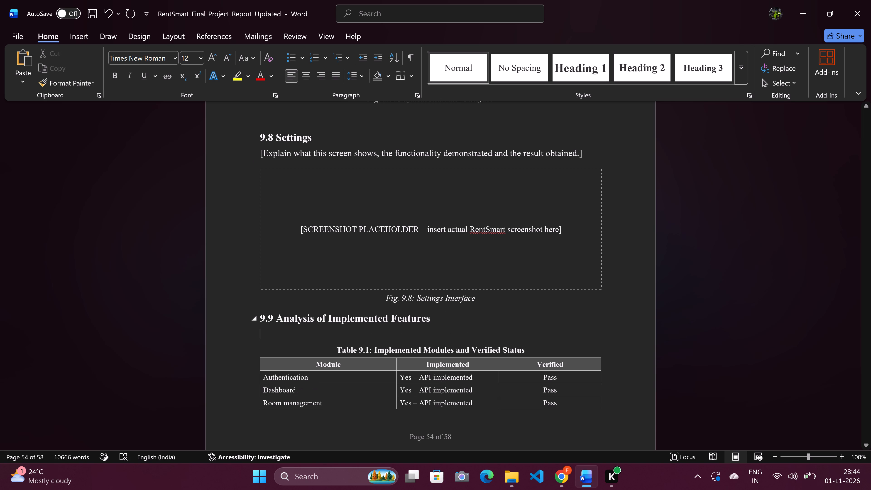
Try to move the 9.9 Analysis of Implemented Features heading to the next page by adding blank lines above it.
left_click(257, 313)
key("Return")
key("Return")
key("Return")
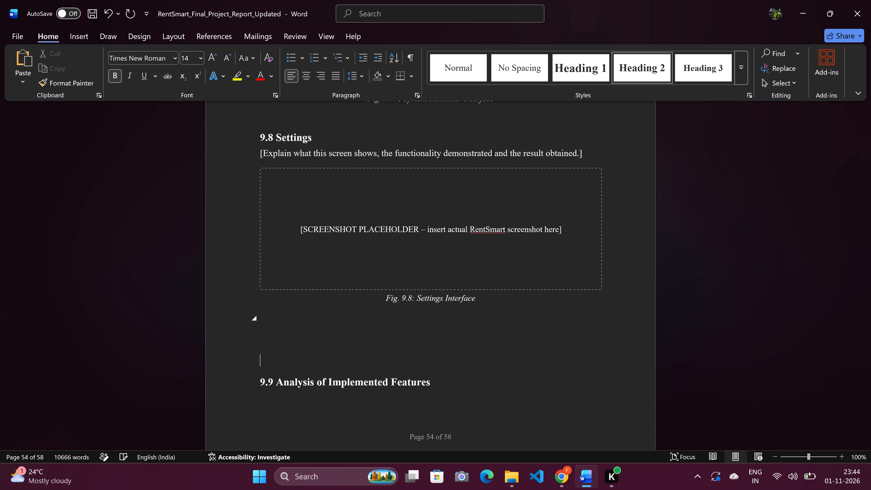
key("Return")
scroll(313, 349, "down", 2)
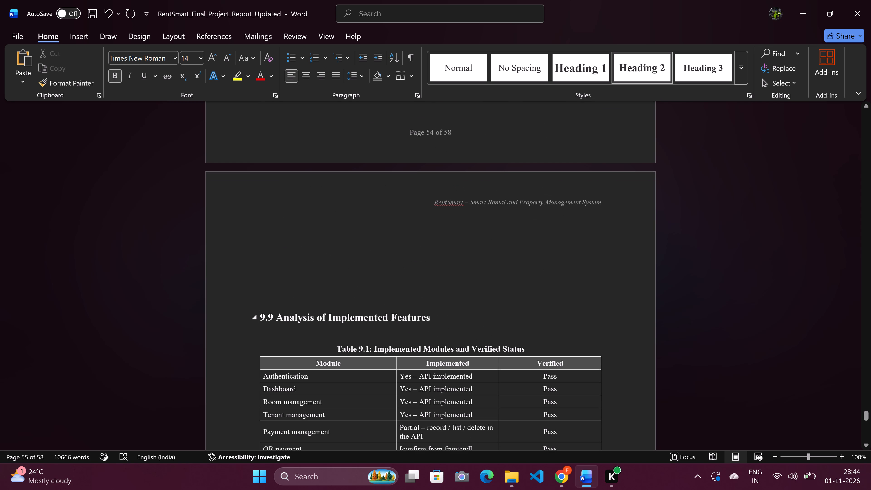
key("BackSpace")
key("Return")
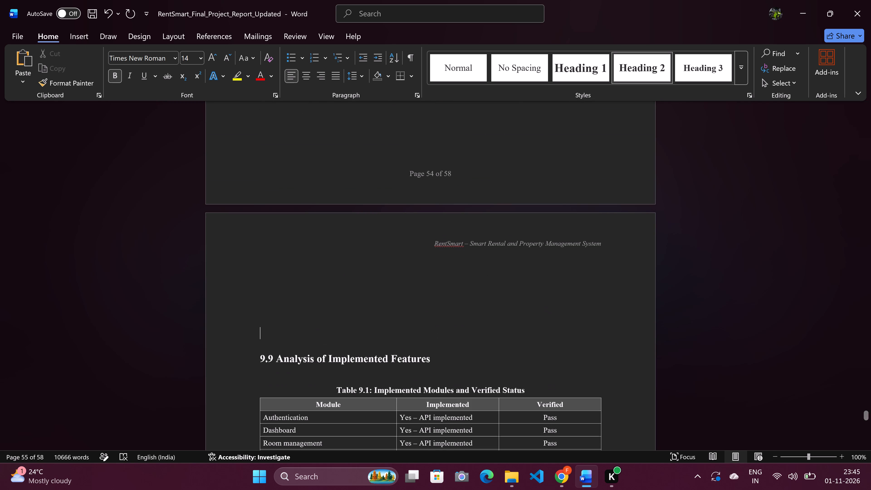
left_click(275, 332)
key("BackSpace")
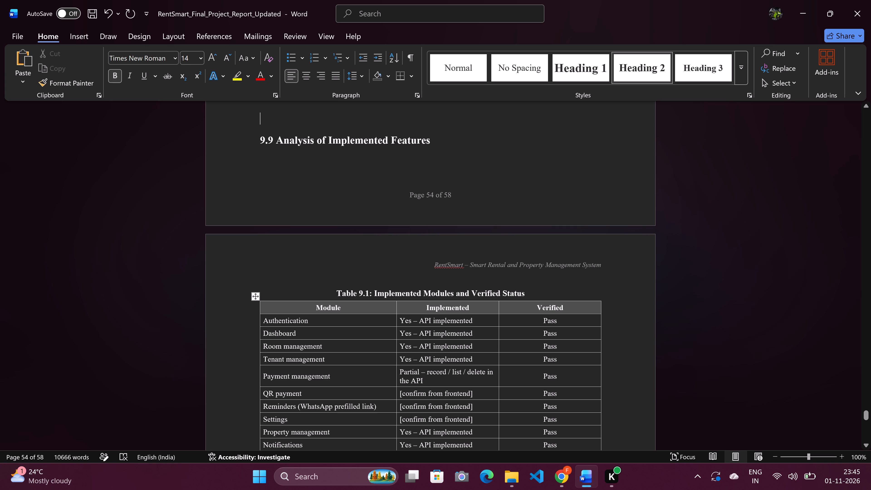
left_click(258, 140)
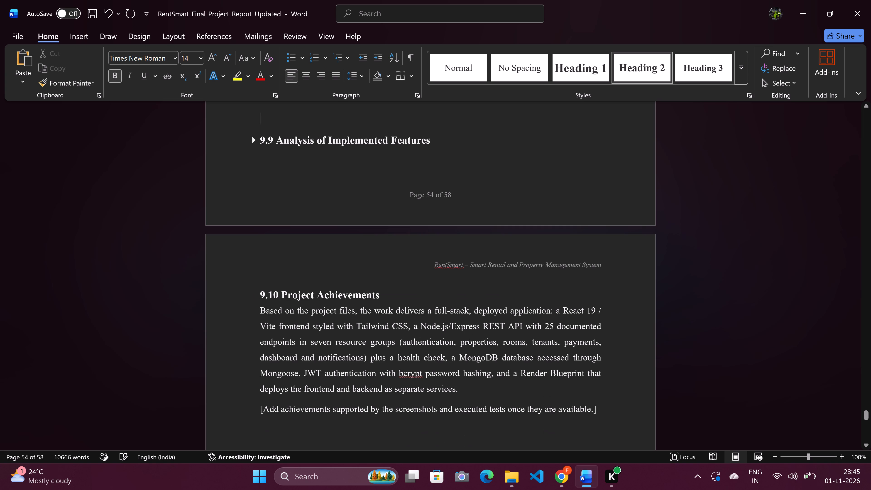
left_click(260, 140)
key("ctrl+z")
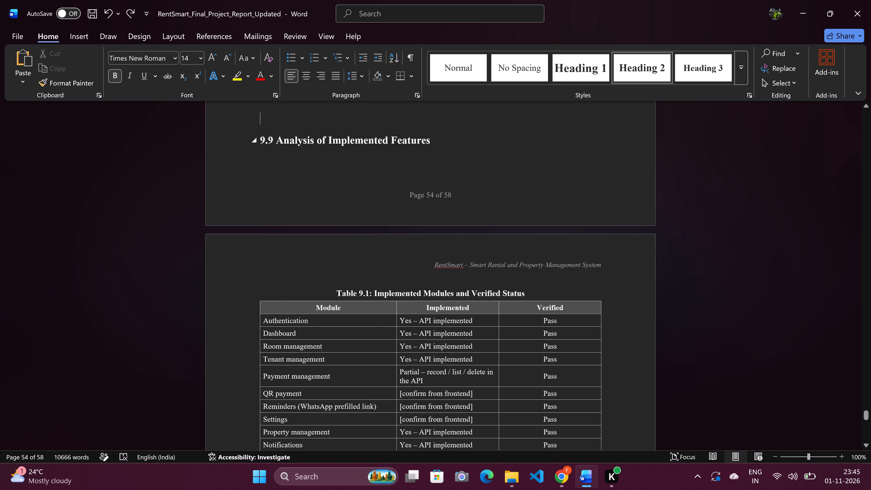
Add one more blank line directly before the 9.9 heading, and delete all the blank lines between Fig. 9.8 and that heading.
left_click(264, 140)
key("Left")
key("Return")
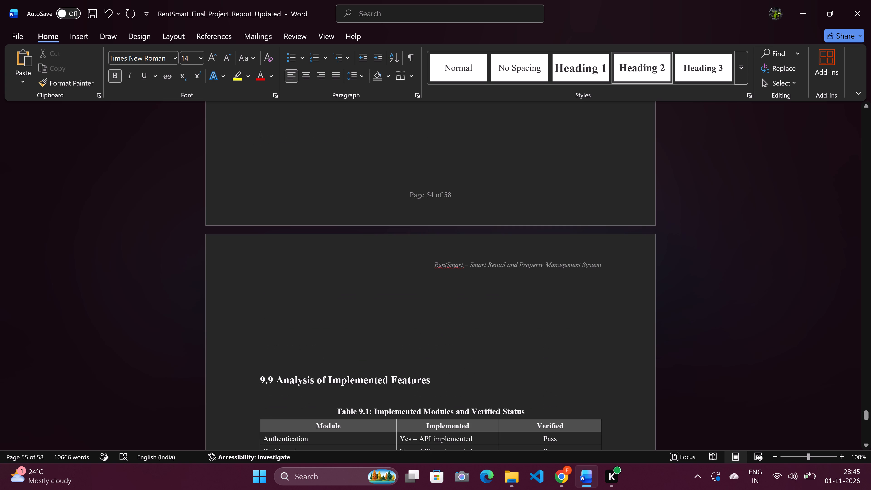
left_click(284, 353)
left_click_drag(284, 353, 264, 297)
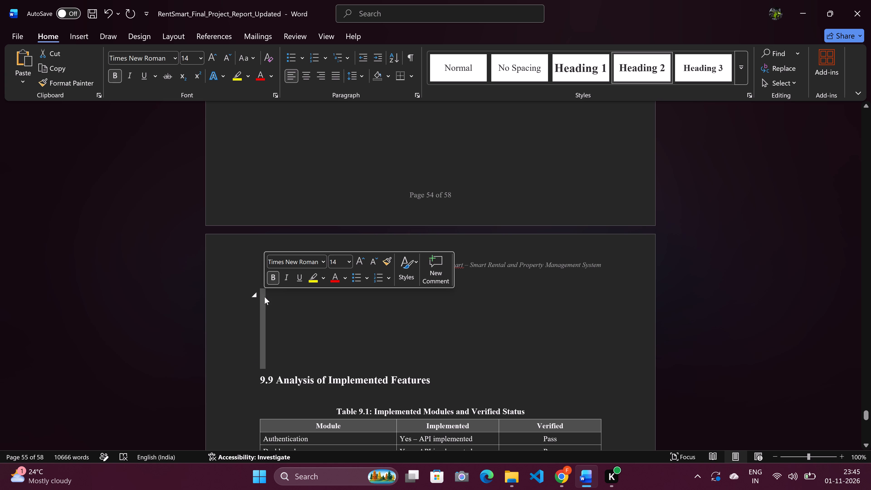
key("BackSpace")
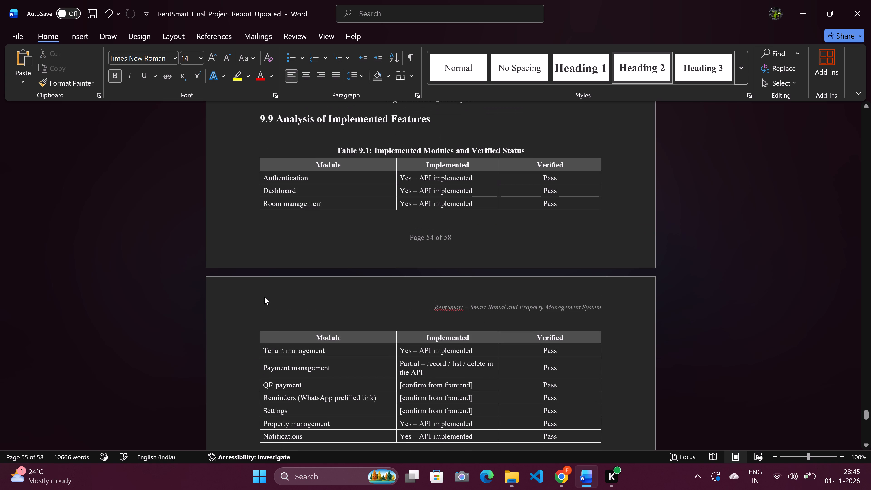
Insert four blank lines above the 9.9 Analysis of Implemented Features heading to push it onto the next page, and trim the extra spacing there.
key("Return")
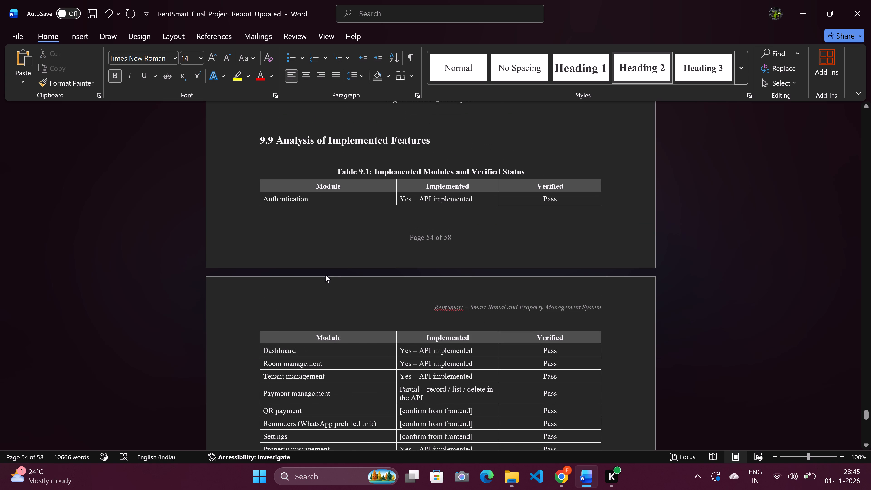
key("Return")
key("Return")
key("Return")
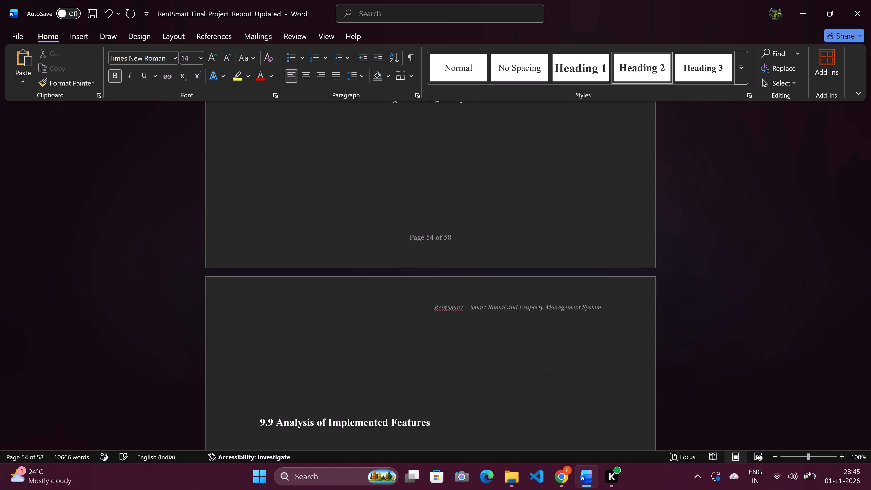
scroll(359, 367, "down", 1)
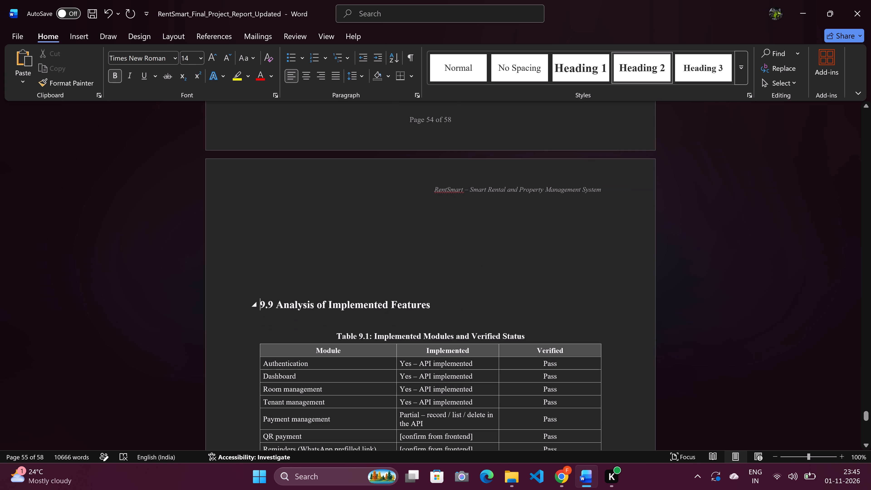
left_click(275, 270)
key("BackSpace")
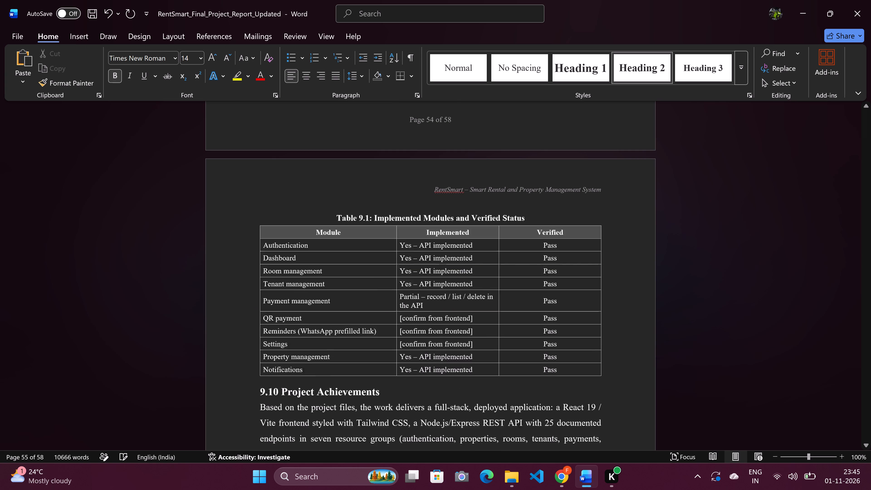
Insert one more blank line directly above the 9.9 Analysis of Implemented Features heading so it moves onto the page with Table 9.1.
scroll(283, 318, "up", 2)
scroll(283, 318, "down", 1)
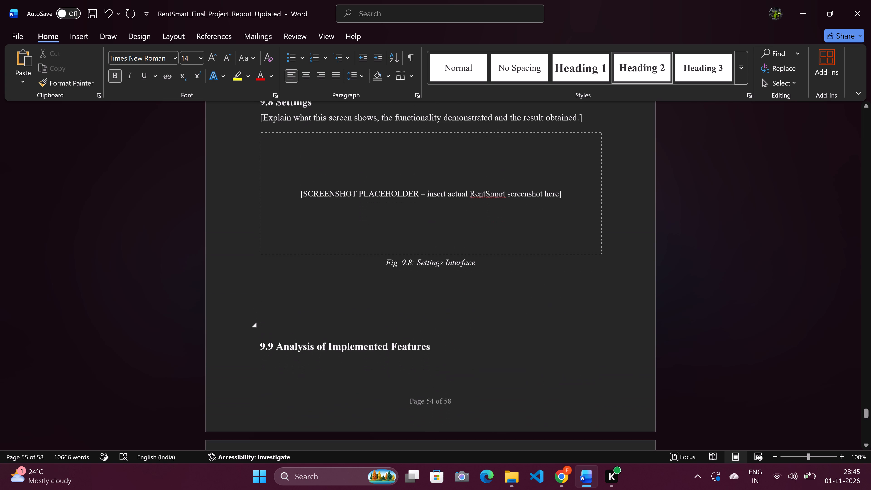
scroll(283, 318, "down", 3)
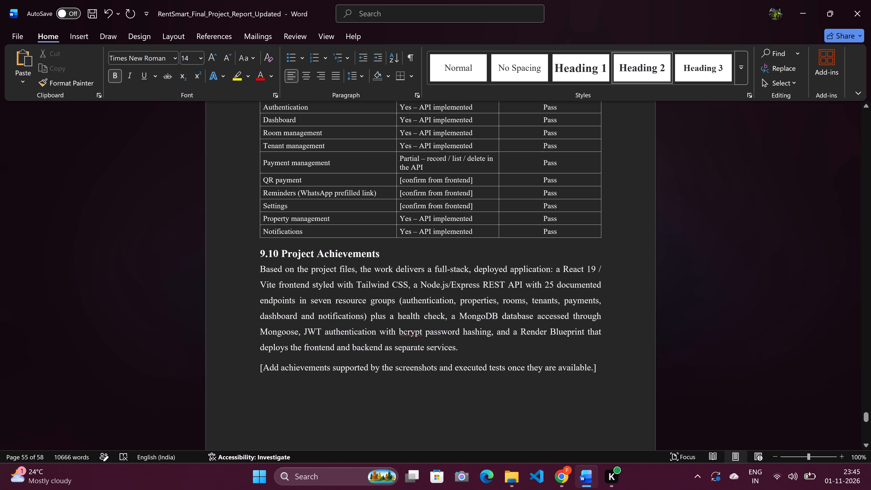
scroll(283, 318, "down", 1)
scroll(283, 318, "up", 4)
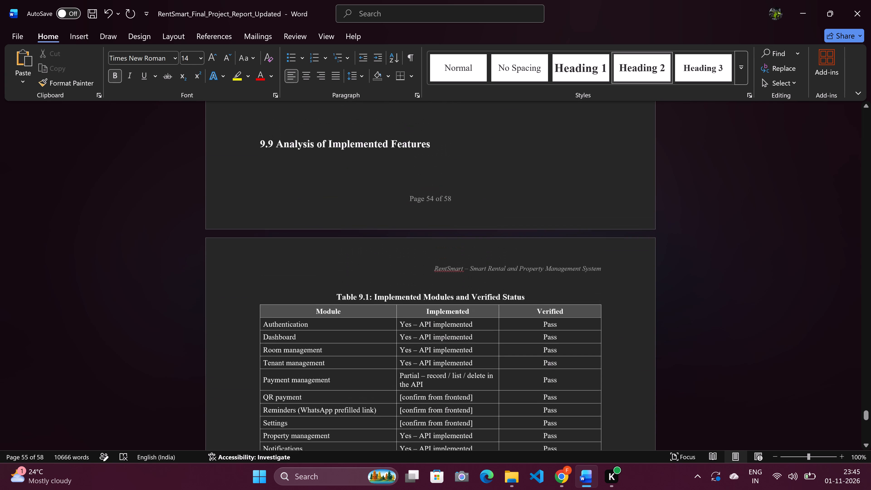
left_click(260, 154)
key("Return")
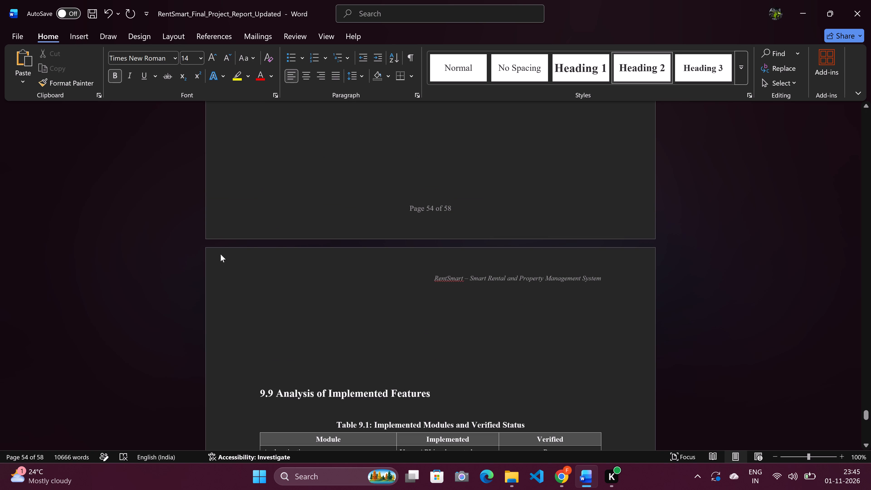
scroll(220, 254, "down", 1)
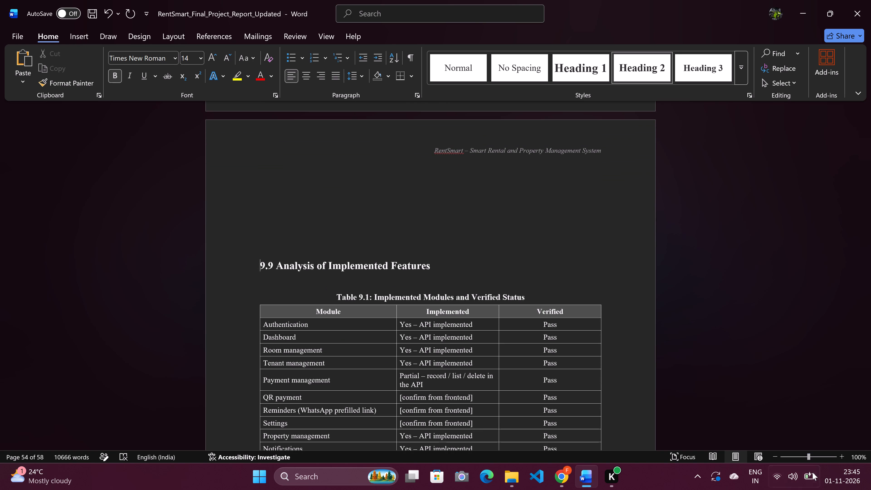
Lower the display brightness to the minimum in the system quick settings.
left_click(805, 476)
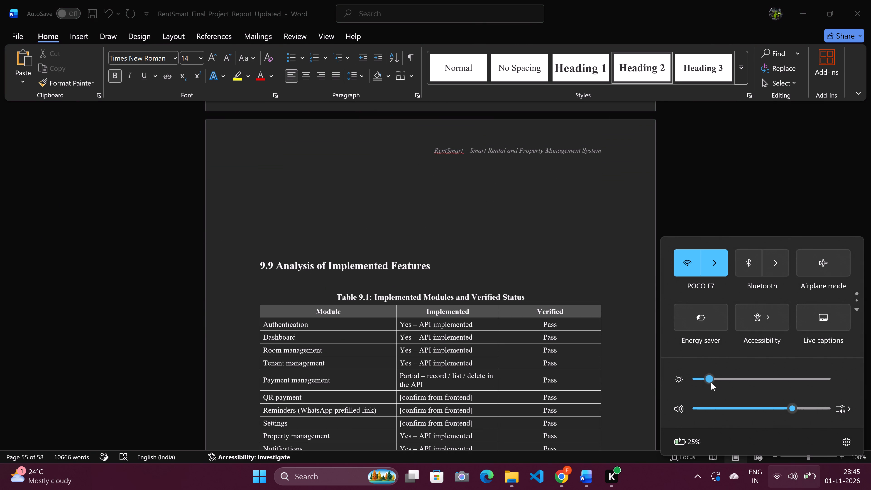
left_click_drag(711, 382, 649, 384)
Go back to the 9.8 Settings section and its screenshot placeholder.
scroll(337, 238, "up", 4)
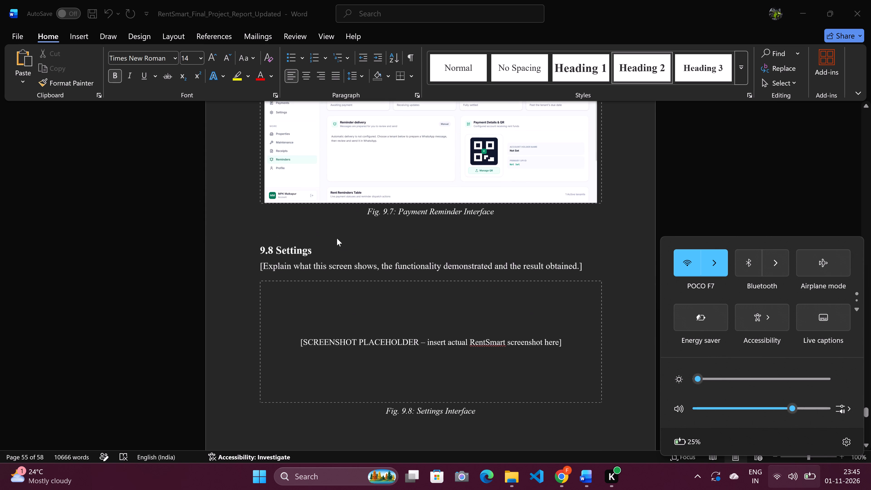
scroll(337, 238, "up", 2)
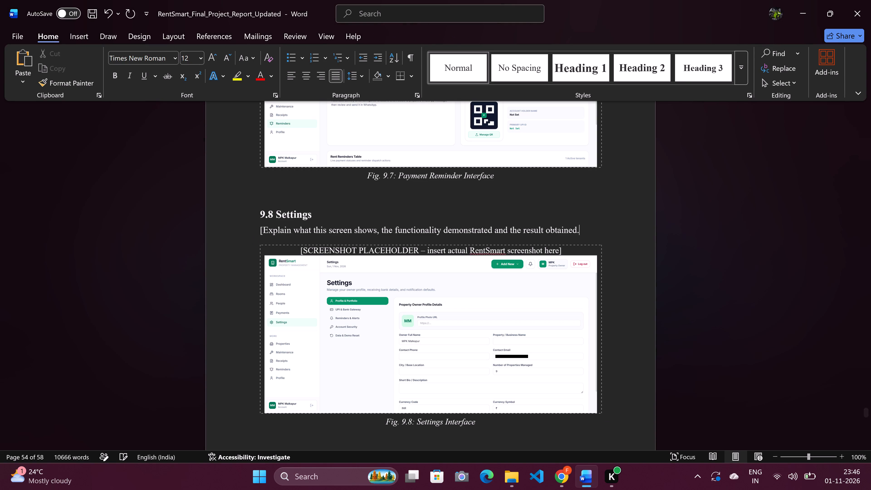
key("ctrl+v")
left_click_drag(574, 231, 247, 238)
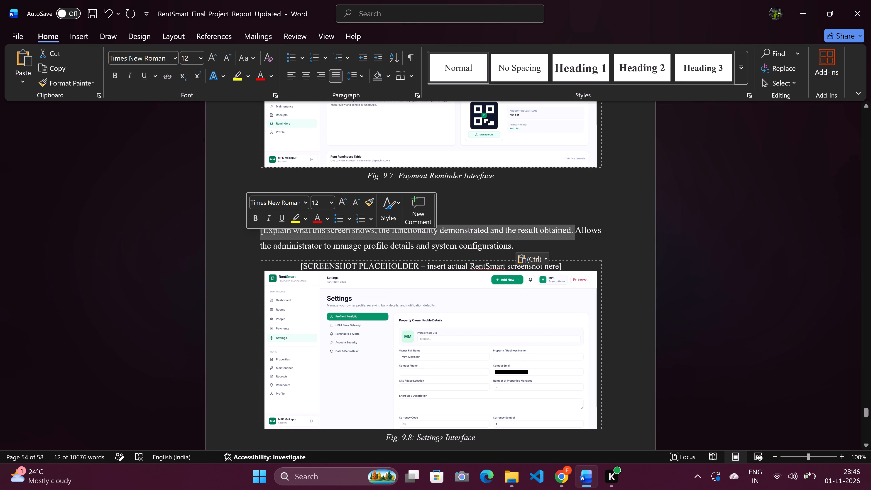
key("BackSpace")
key("space")
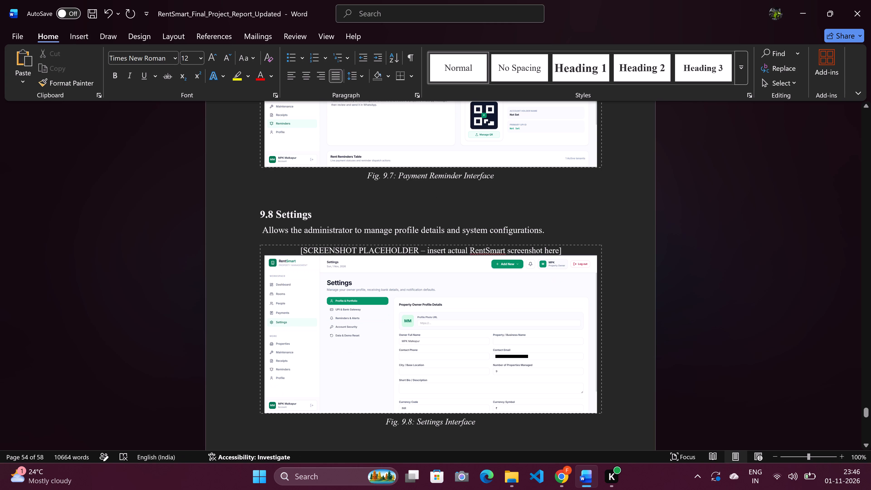
Copy the 9.9 Analysis of Implemented Features heading, and remove it along with the blank lines above Table 9.1.
scroll(236, 307, "down", 4)
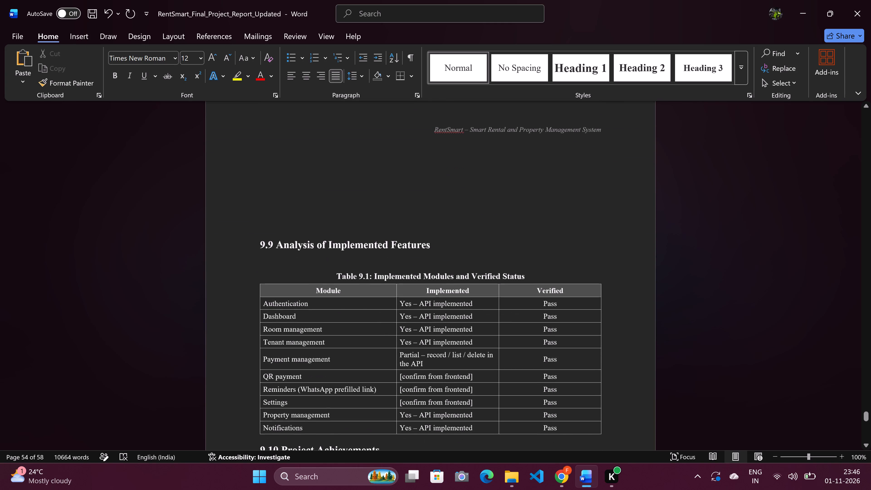
scroll(302, 216, "down", 1)
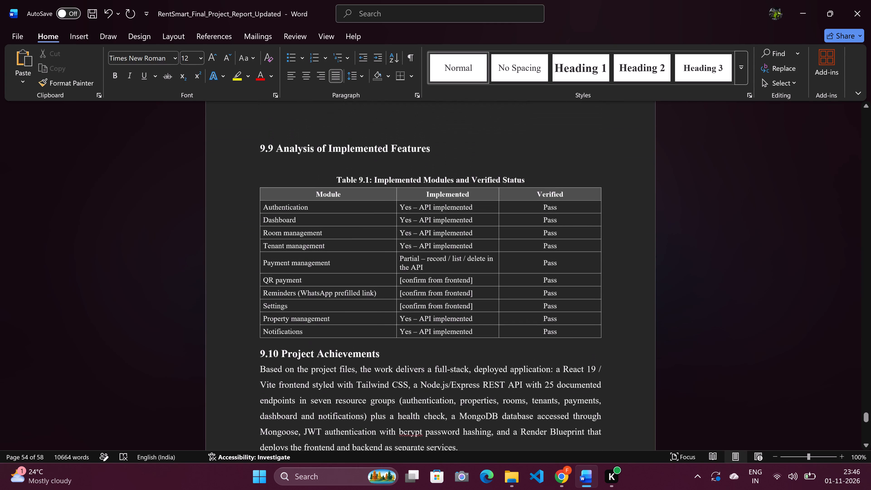
scroll(302, 216, "down", 1)
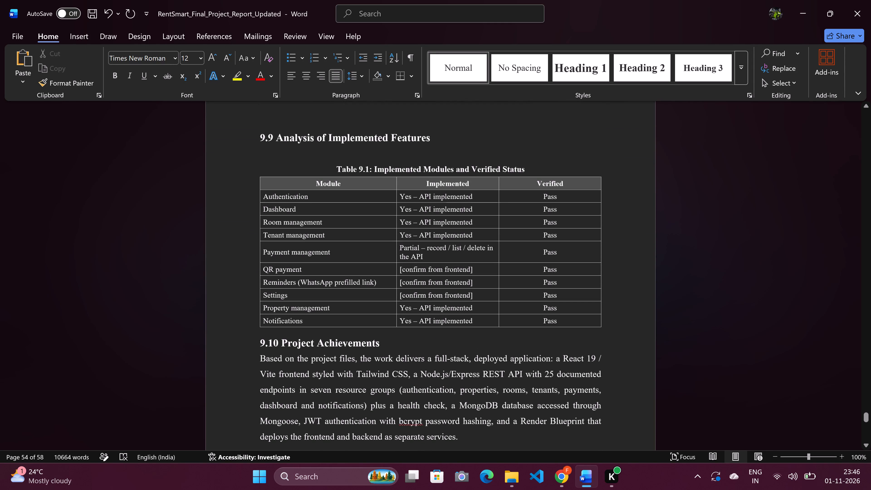
left_click_drag(440, 145, 282, 139)
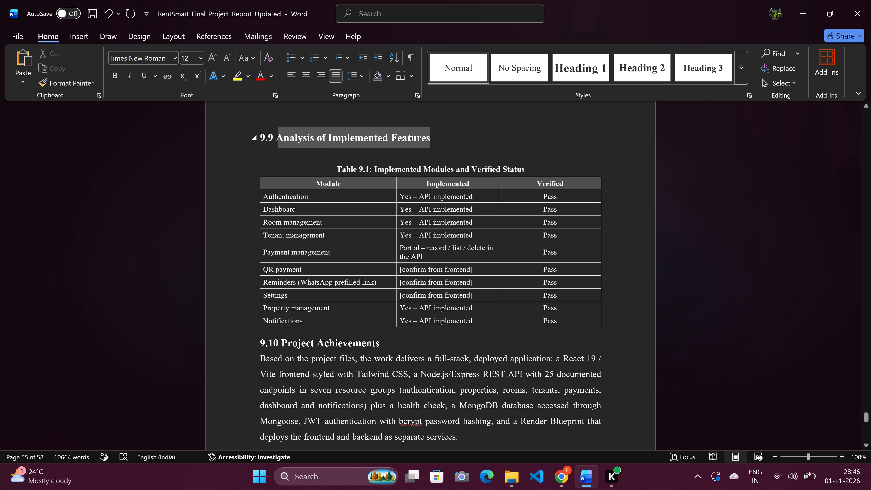
left_click_drag(282, 139, 261, 144)
key("ctrl+c")
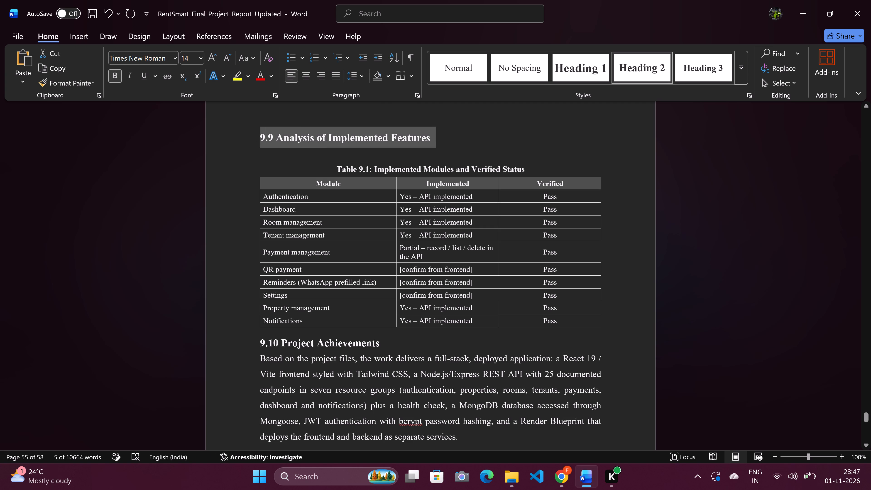
key("BackSpace")
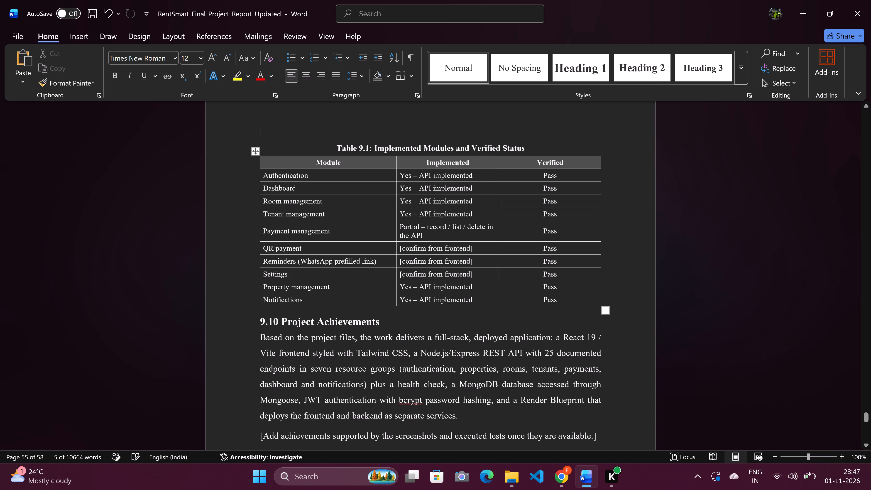
scroll(363, 167, "up", 2)
key("BackSpace")
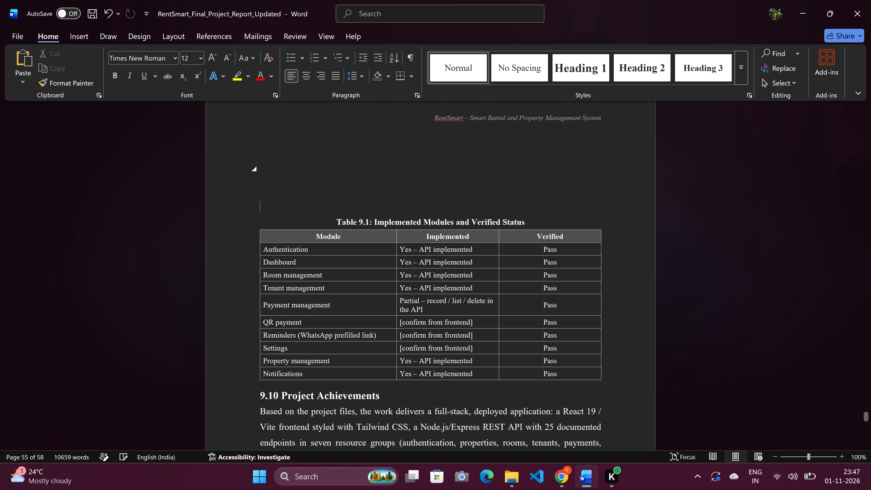
key("BackSpace")
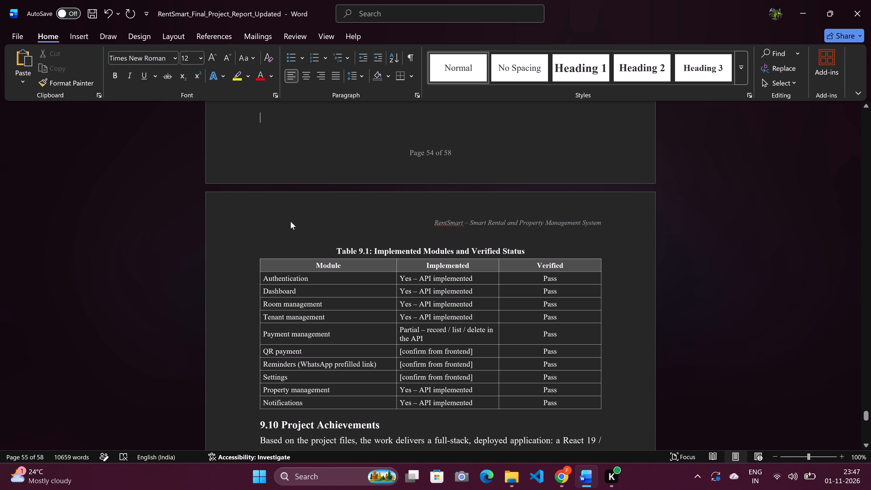
Add a blank line after Fig. 9.8 and paste the 9.9 heading at the top of the following page, above Table 9.1.
left_click(276, 228)
left_click(308, 234)
left_click(300, 167)
scroll(300, 167, "up", 1)
key("Return")
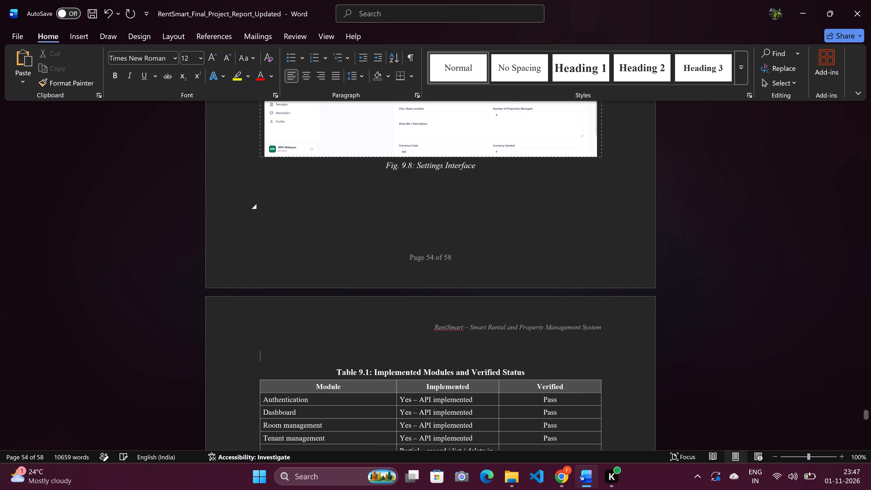
key("ctrl+v")
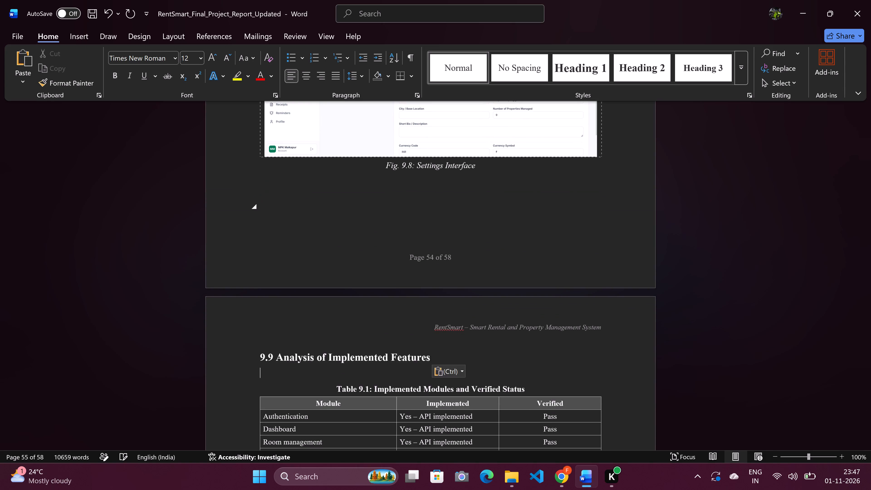
Insert a blank line between Table 9.1 and the 9.10 Project Achievements heading.
scroll(432, 327, "down", 2)
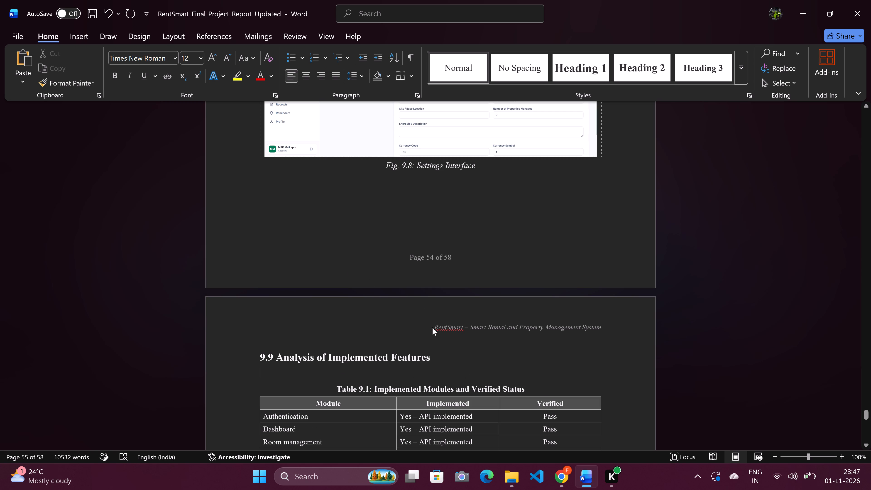
scroll(680, 315, "down", 3)
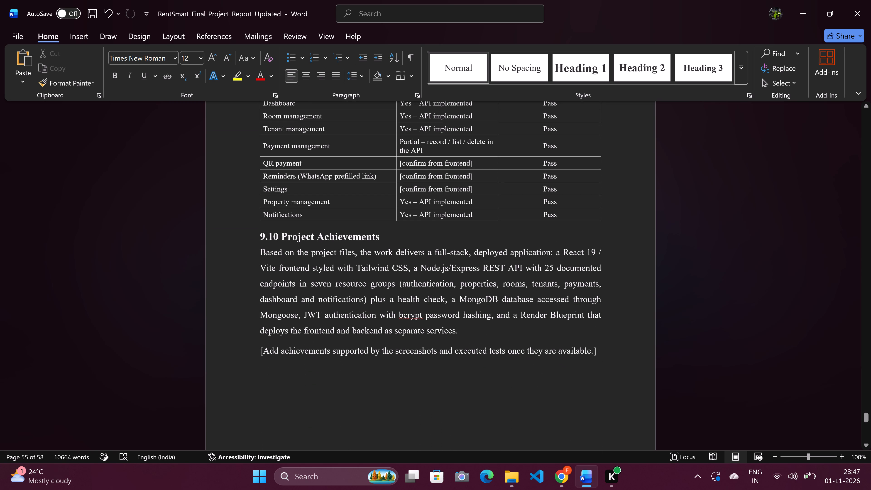
left_click(260, 234)
key("Return")
Delete the bracketed placeholder about adding achievements at the end of section 9.10 Project Achievements.
scroll(289, 333, "down", 1)
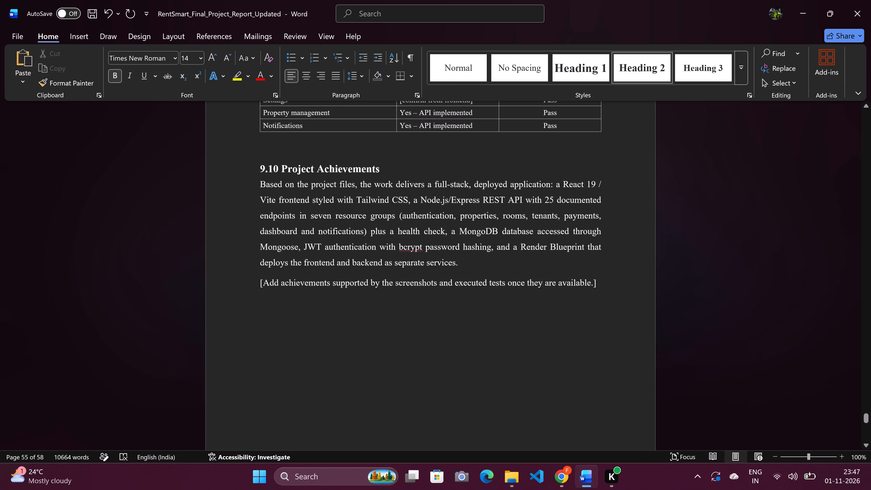
scroll(289, 333, "down", 1)
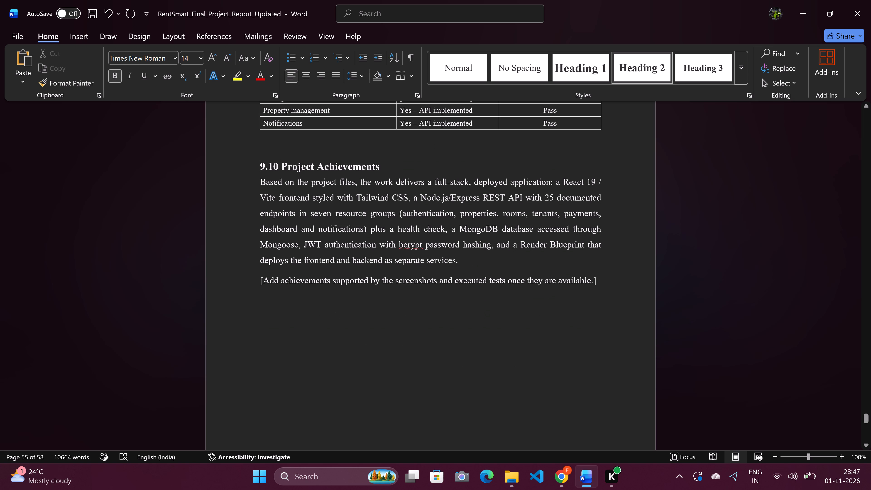
left_click_drag(599, 287, 318, 284)
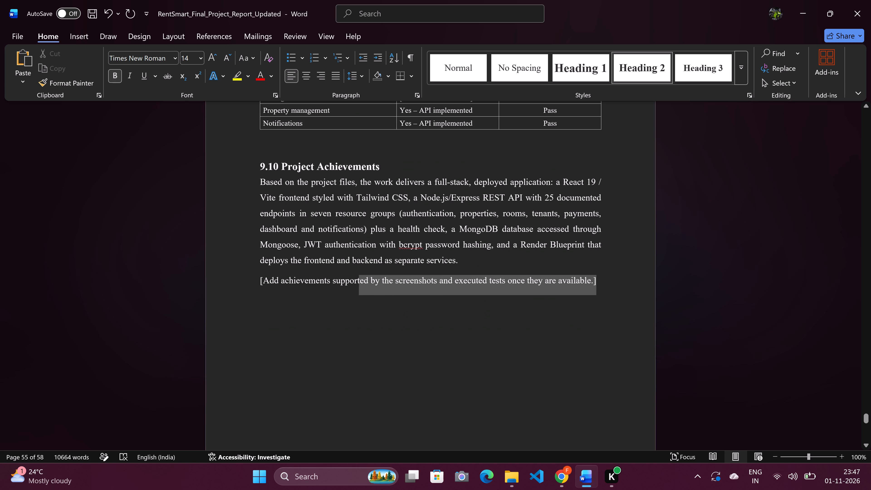
left_click_drag(318, 284, 225, 289)
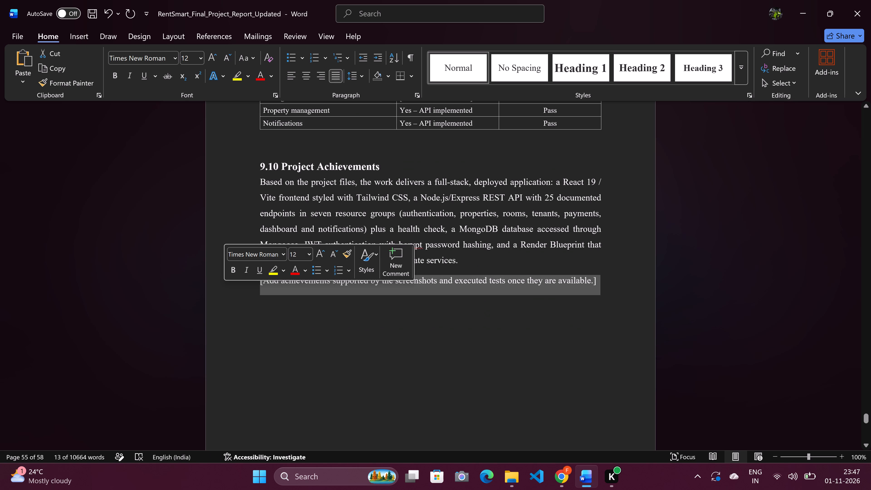
left_click(294, 331)
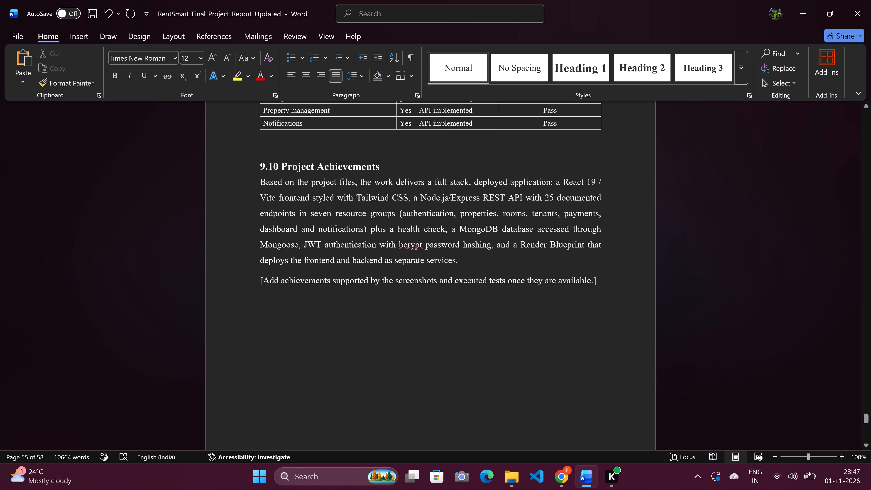
left_click_drag(596, 282, 189, 298)
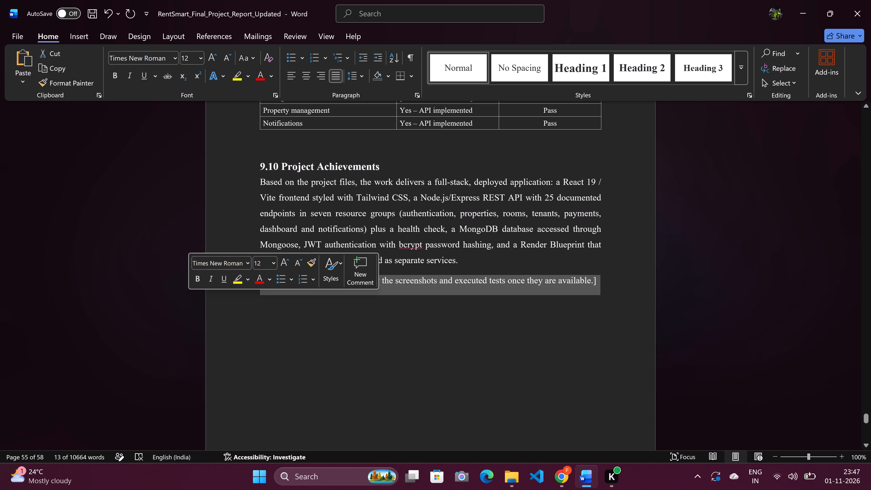
key("BackSpace")
Delete the bracketed placeholder sentence about adding genuine limitations at the end of section 10.1 Current Limitations.
scroll(414, 301, "down", 4)
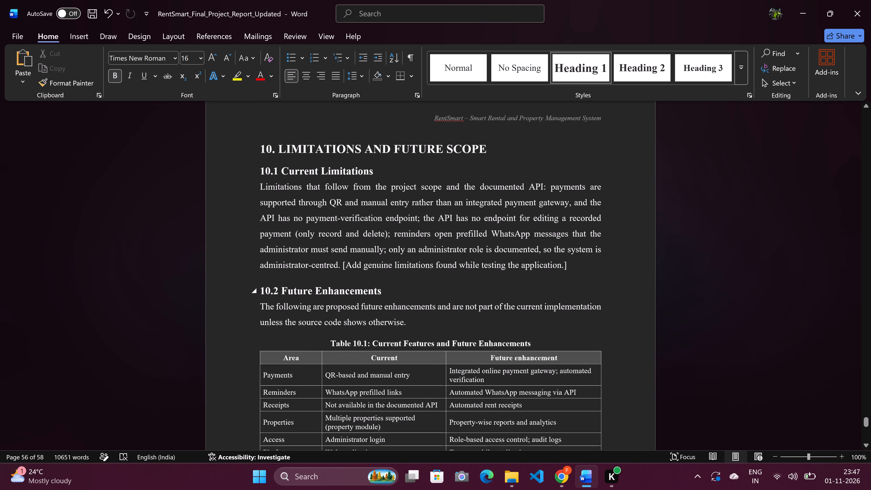
left_click_drag(575, 268, 427, 271)
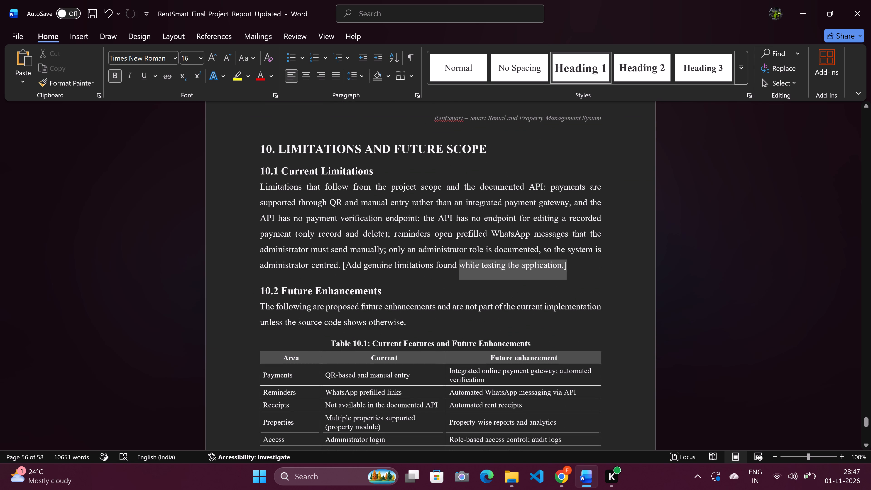
left_click_drag(427, 271, 343, 269)
key("BackSpace")
Look through the rest of the report, from 10.2 Future Enhancements and the Conclusion to the references, for leftover placeholder text.
scroll(412, 308, "down", 1)
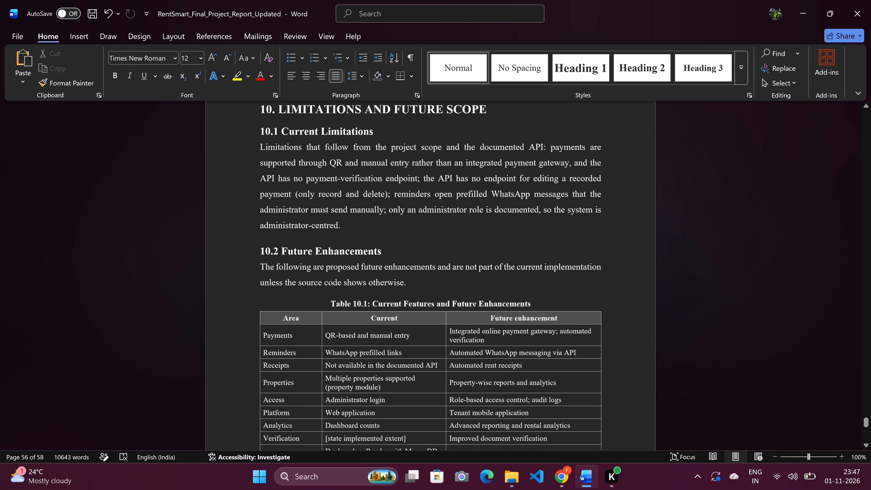
scroll(412, 308, "down", 4)
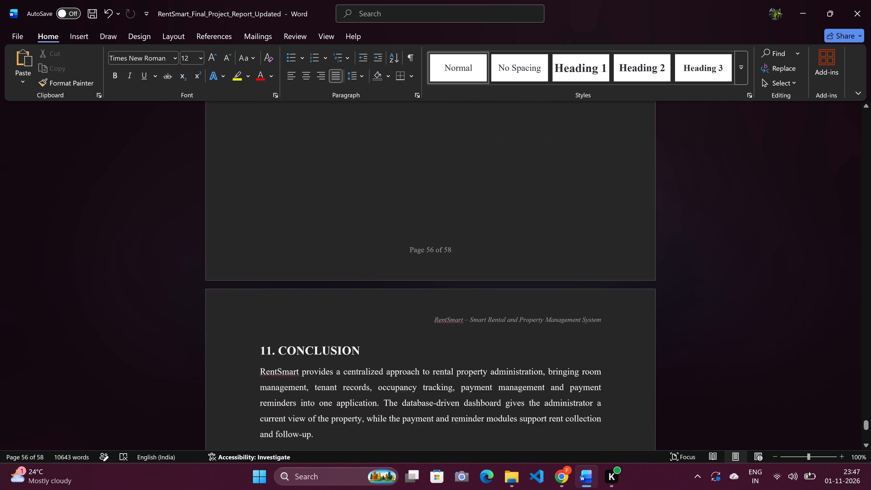
scroll(412, 308, "down", 4)
scroll(412, 308, "up", 2)
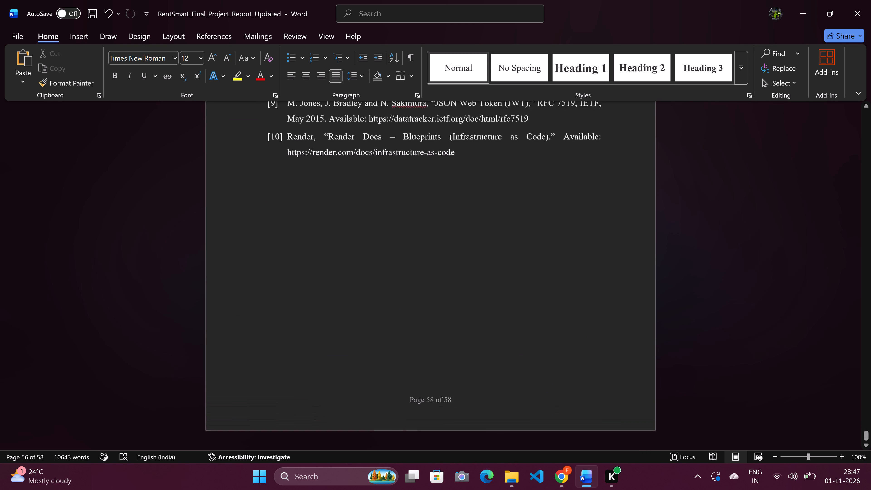
scroll(412, 308, "up", 4)
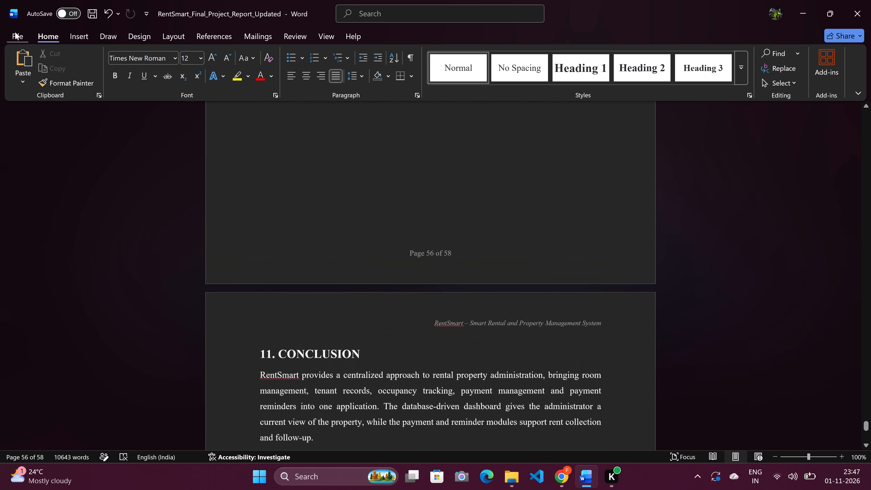
Start saving a copy of the report as a Word document in the Desktop folder, deleting the "_Updated" ending from the file name.
left_click(21, 32)
left_click(33, 188)
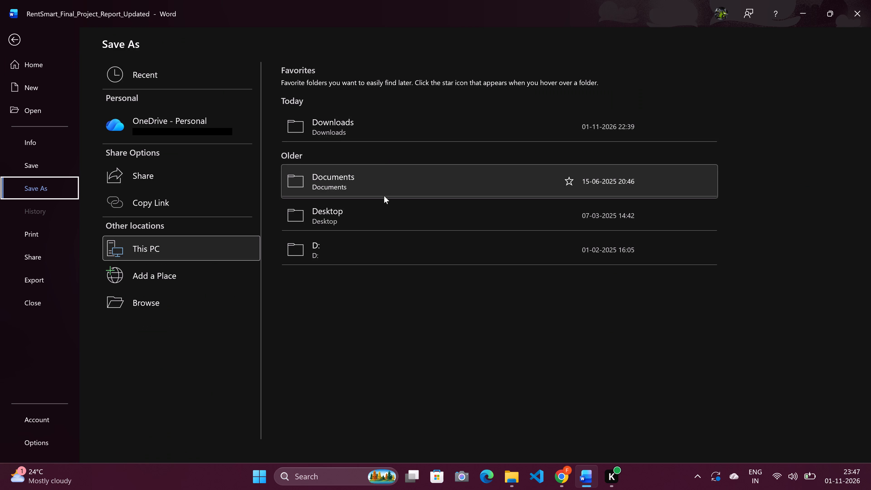
left_click(383, 205)
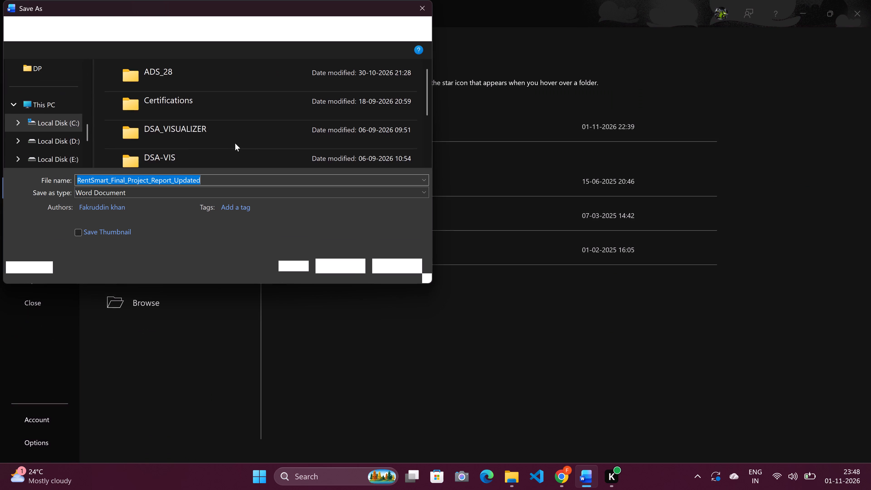
left_click(220, 183)
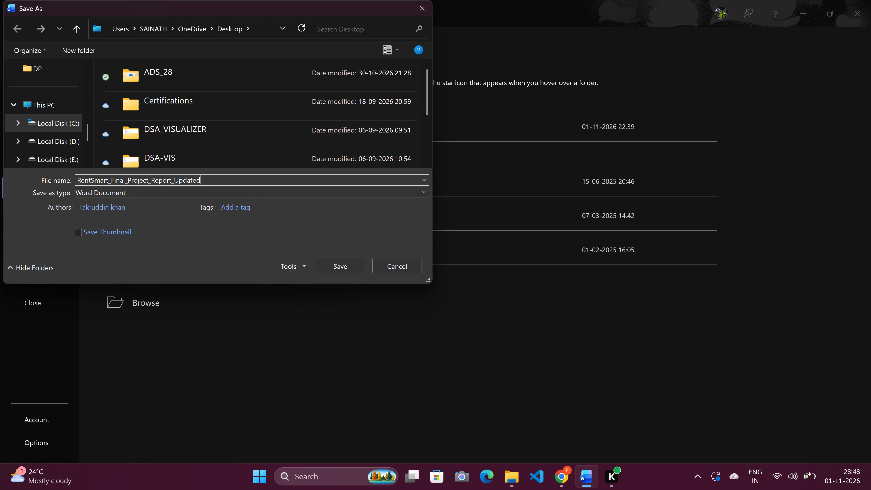
left_click(209, 181)
key("BackSpace")
key("BackSpace")
key("BackSpace")
key("BackSpace")
key("BackSpace")
key("BackSpace")
key("BackSpace")
key("BackSpace")
key("BackSpace")
Clear the suggested file name, enter a short report name in its place, and save the Word document copy in the Desktop folder.
key("BackSpace")
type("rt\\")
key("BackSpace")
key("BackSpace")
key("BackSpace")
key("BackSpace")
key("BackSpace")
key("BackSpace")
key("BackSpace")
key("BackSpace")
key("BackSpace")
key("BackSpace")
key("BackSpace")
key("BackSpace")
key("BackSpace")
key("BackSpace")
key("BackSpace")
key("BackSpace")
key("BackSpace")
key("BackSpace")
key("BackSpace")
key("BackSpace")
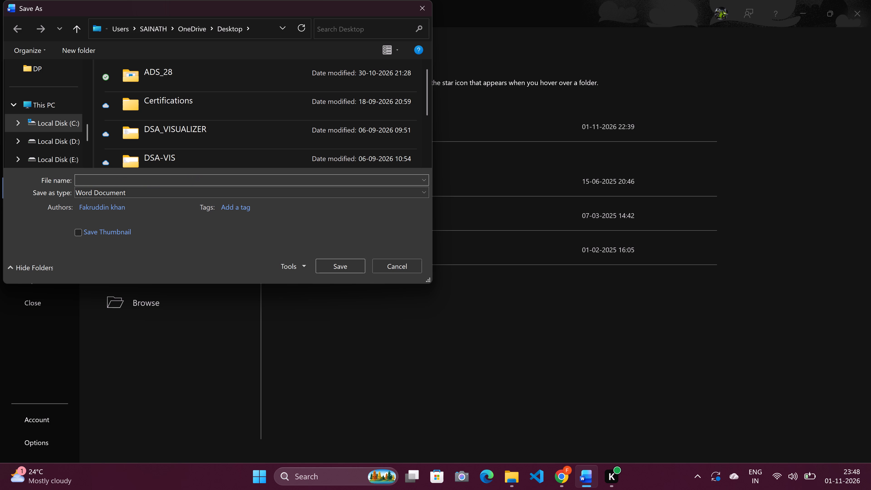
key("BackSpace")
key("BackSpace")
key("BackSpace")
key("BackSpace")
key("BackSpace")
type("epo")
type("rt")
left_click(342, 265)
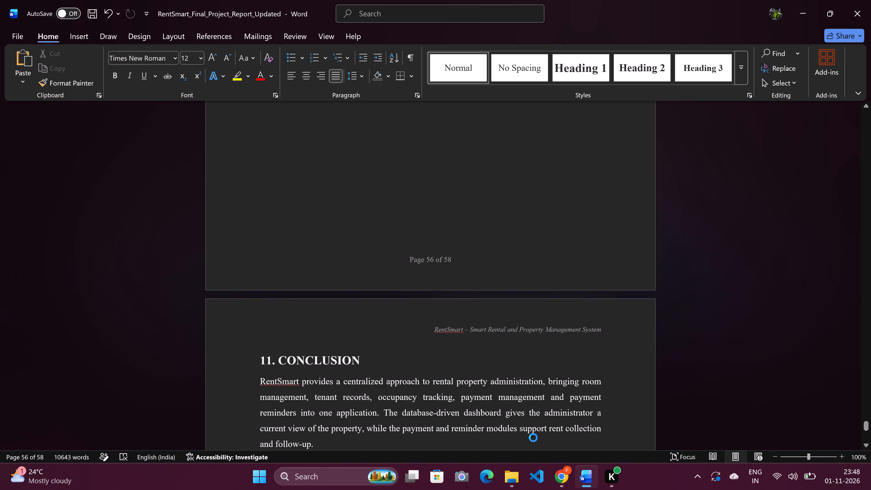
Close the Word report, the Chrome browser and the Screenshots folder window.
left_click(863, 9)
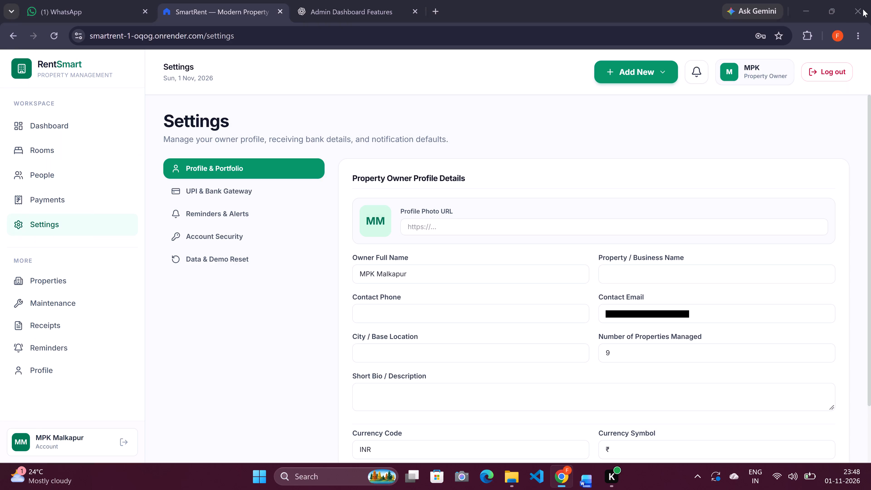
left_click(856, 14)
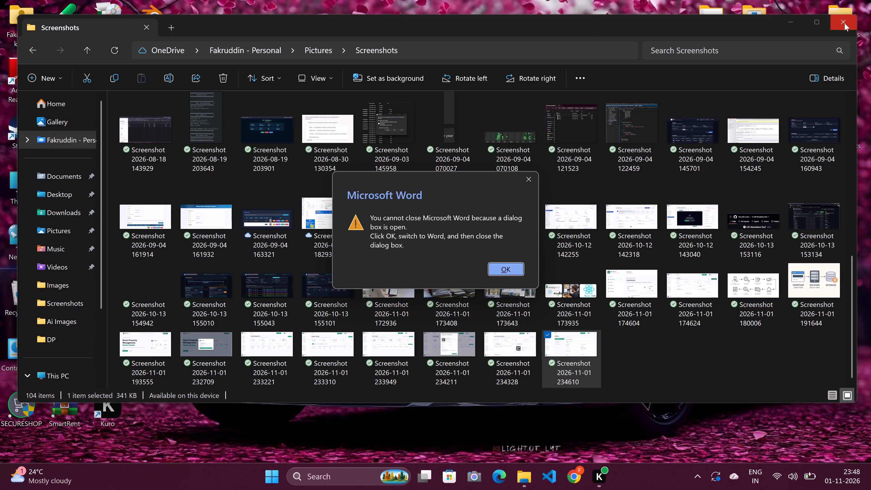
left_click(841, 23)
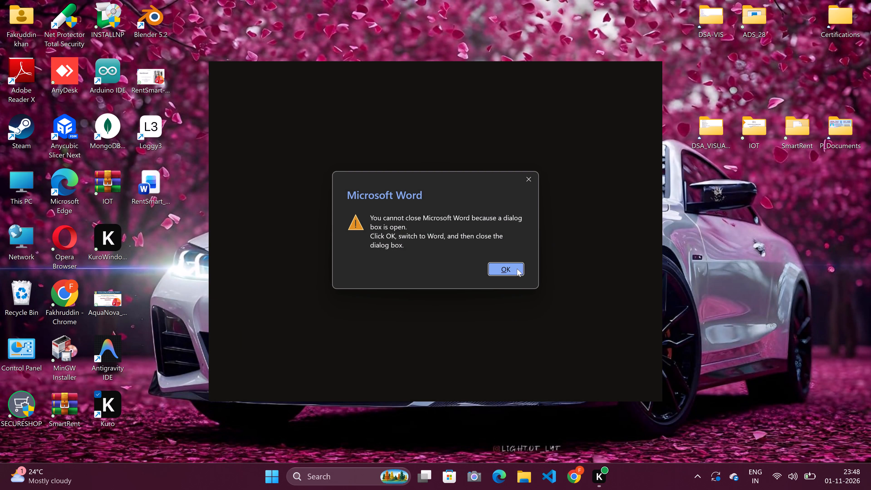
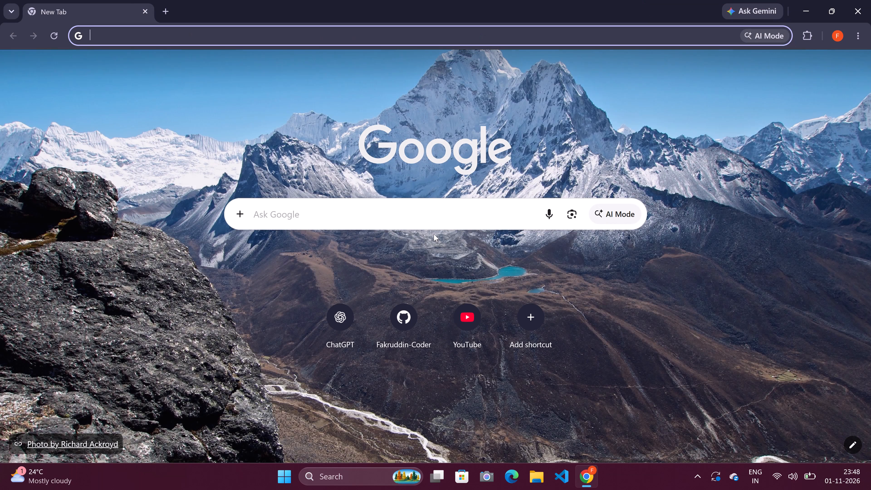
In Chrome, start a Google search for WhatsApp from the new tab page by entering "wha".
left_click(387, 214)
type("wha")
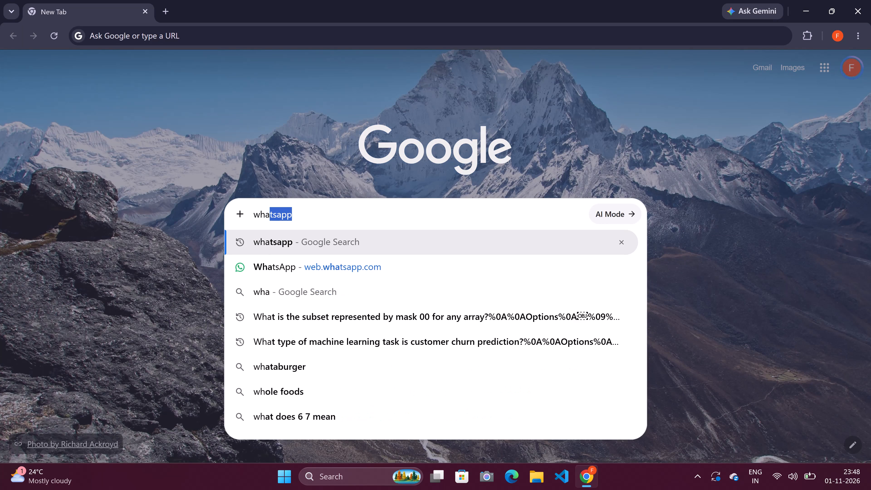